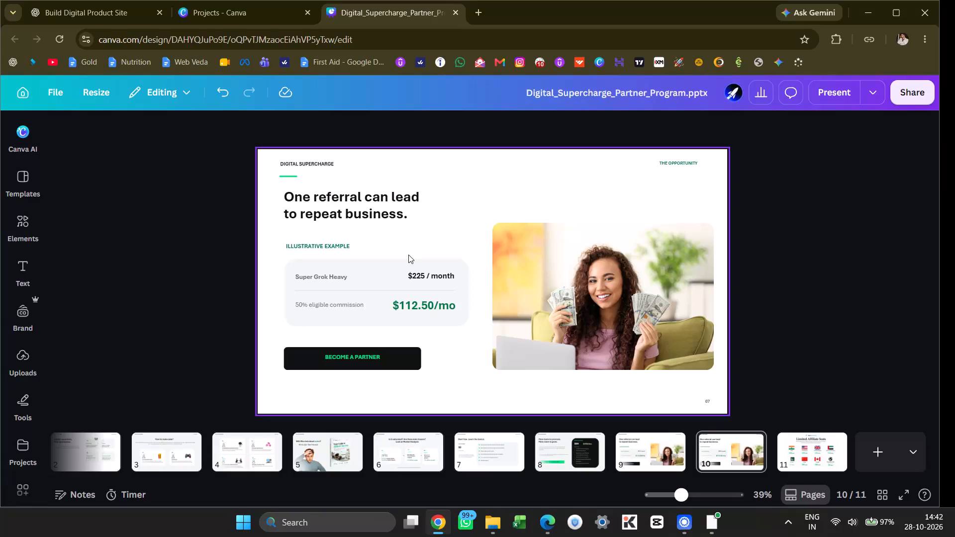
Replace page 10's heading with "Any associate you bring on, You get paid".
click(359, 210)
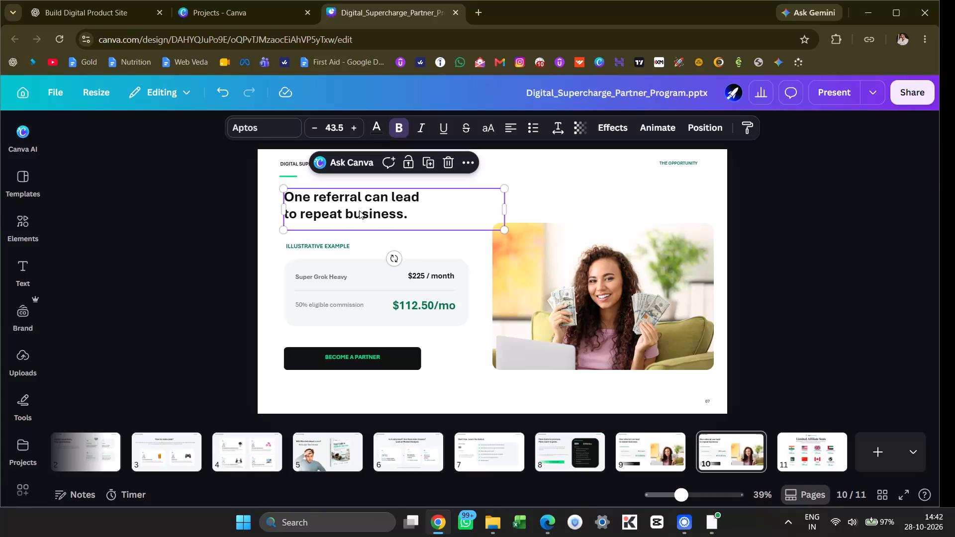
scroll(359, 210, up, 1)
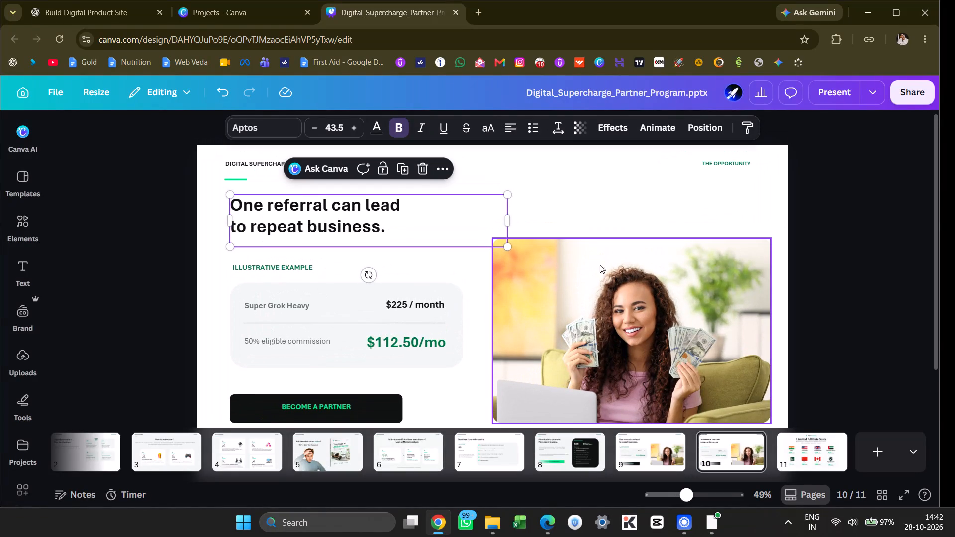
double_click(360, 223)
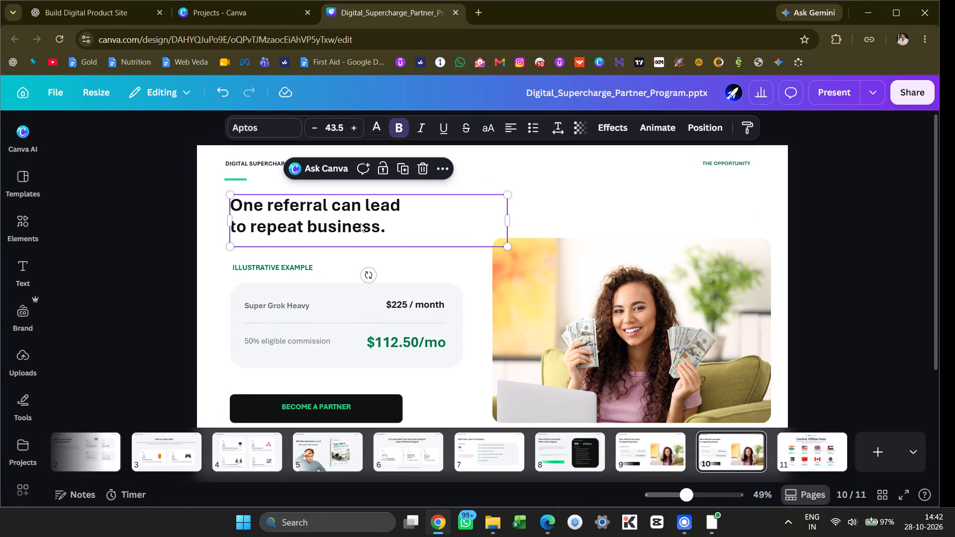
text(Any associate yo)
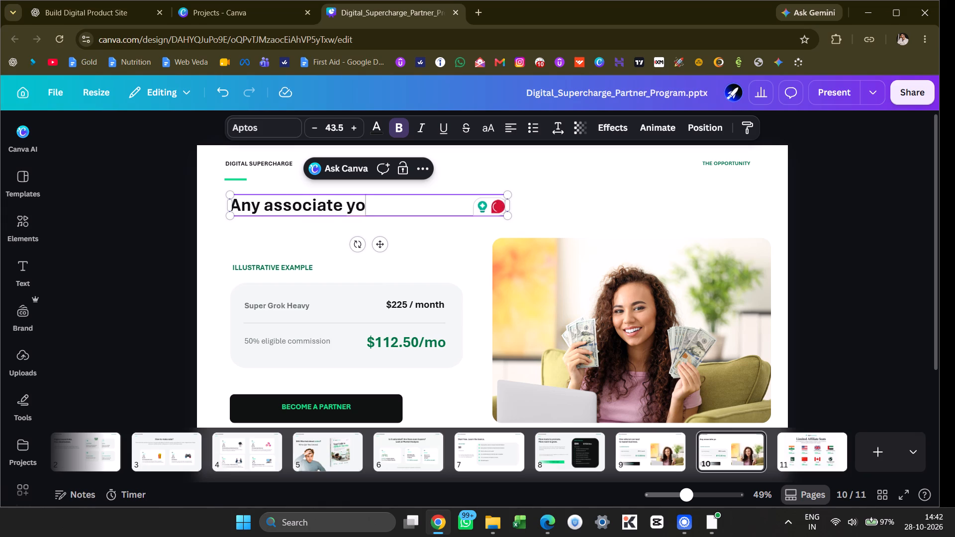
key(BackSpace)
key(BackSpace)
text(you bring on, You get paud)
key(BackSpace)
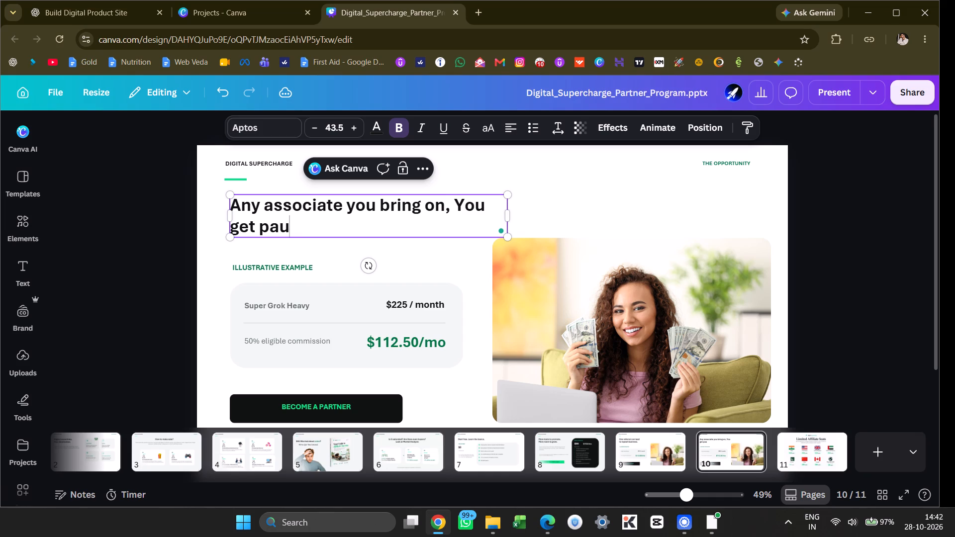
key(BackSpace)
key(d)
key(BackSpace)
text(id)
click(223, 254)
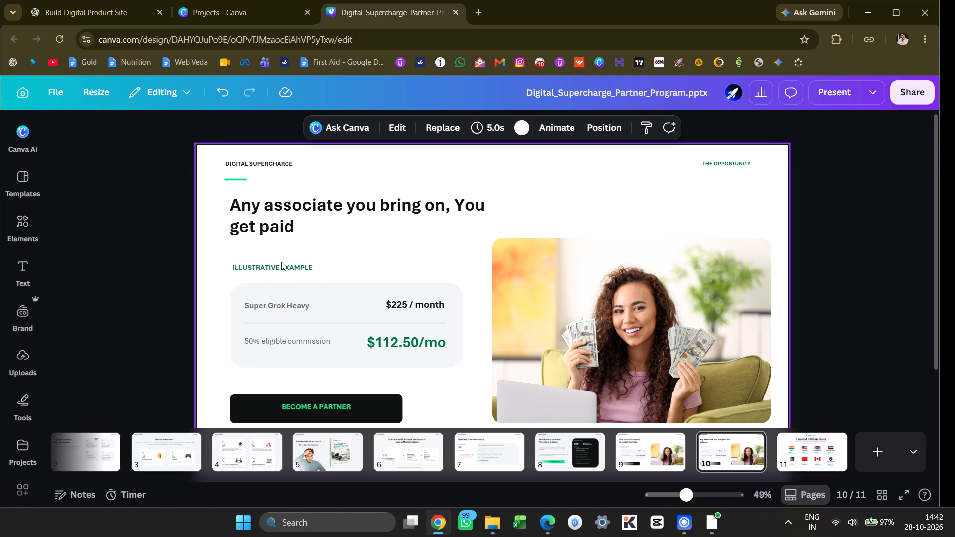
Add "$50" to the end of the page 10 heading.
click(304, 222)
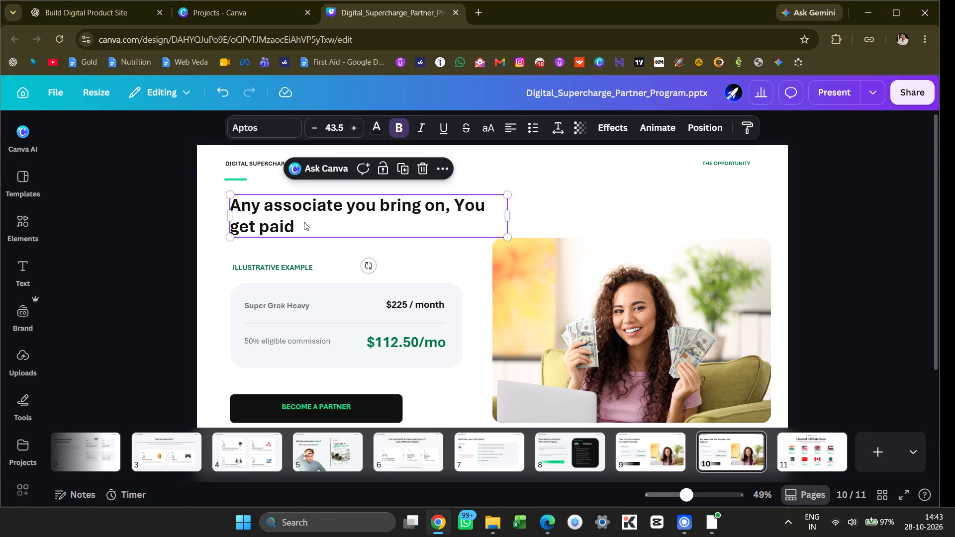
click(304, 222)
key(space)
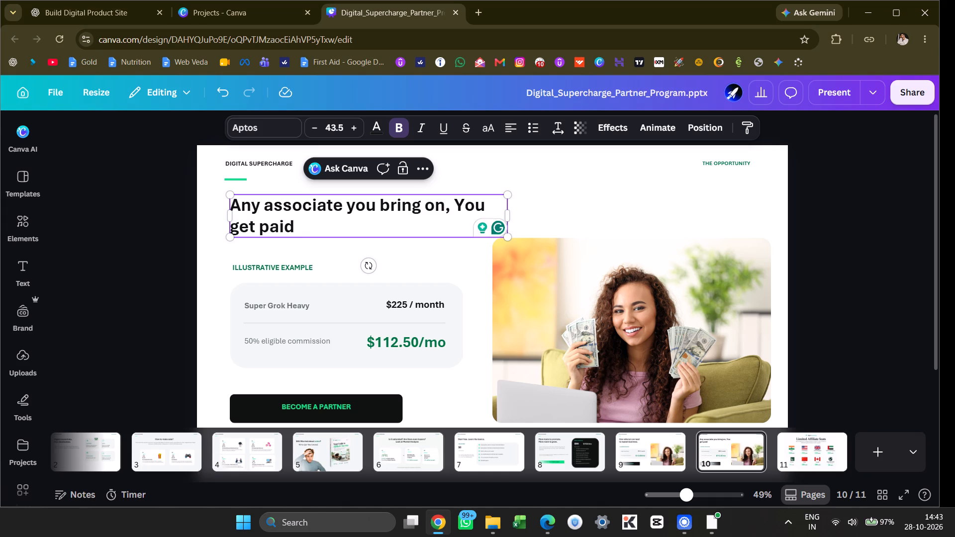
key(shift+dollar)
text(50)
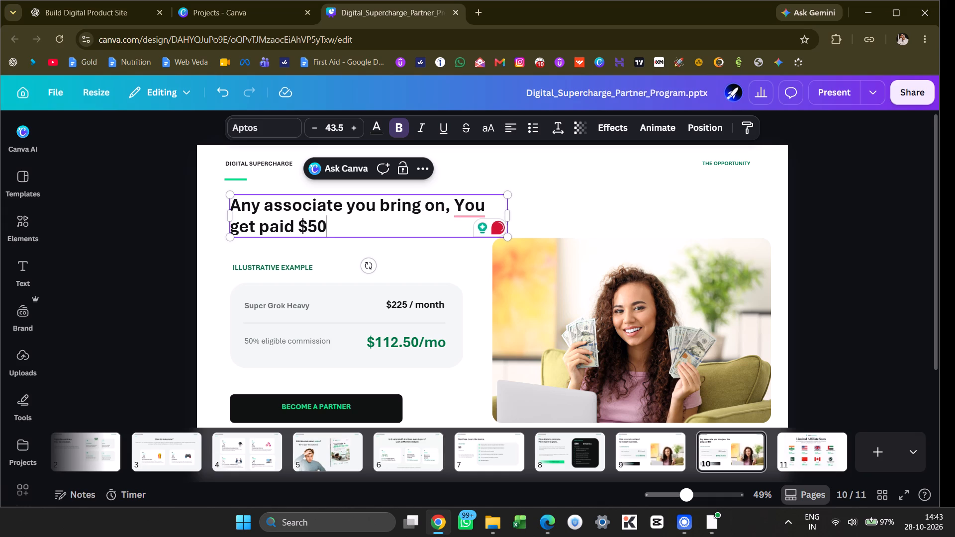
Colour the "$50" in the heading dark green.
drag(327, 228, 302, 227)
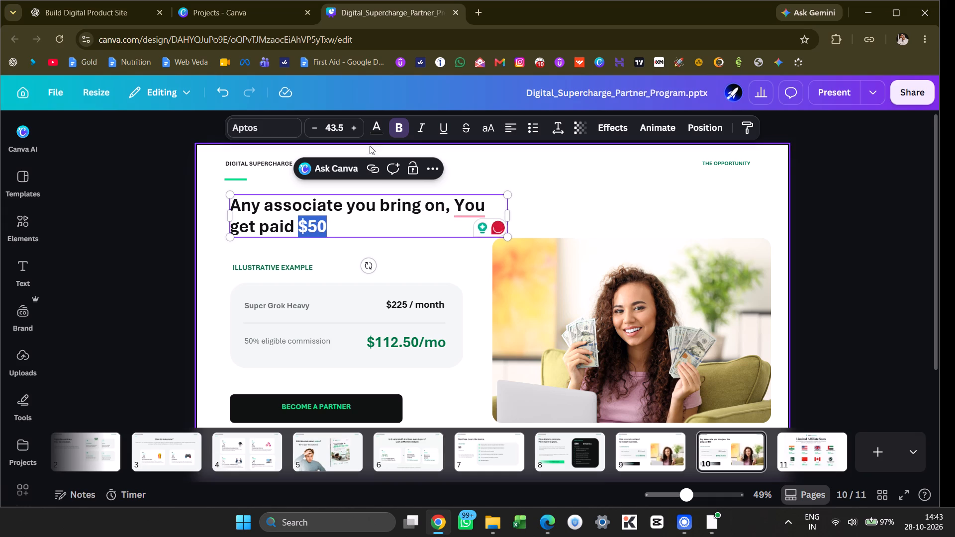
click(381, 125)
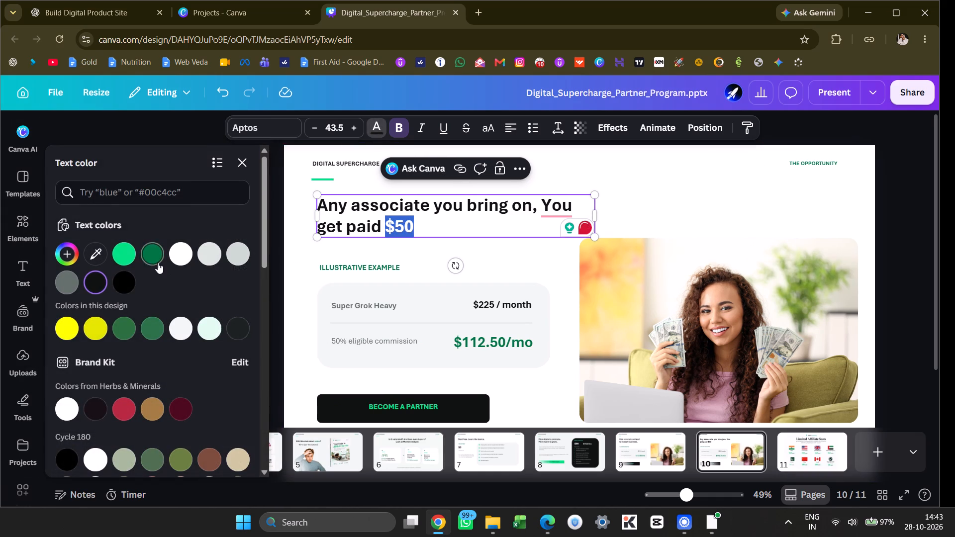
click(158, 263)
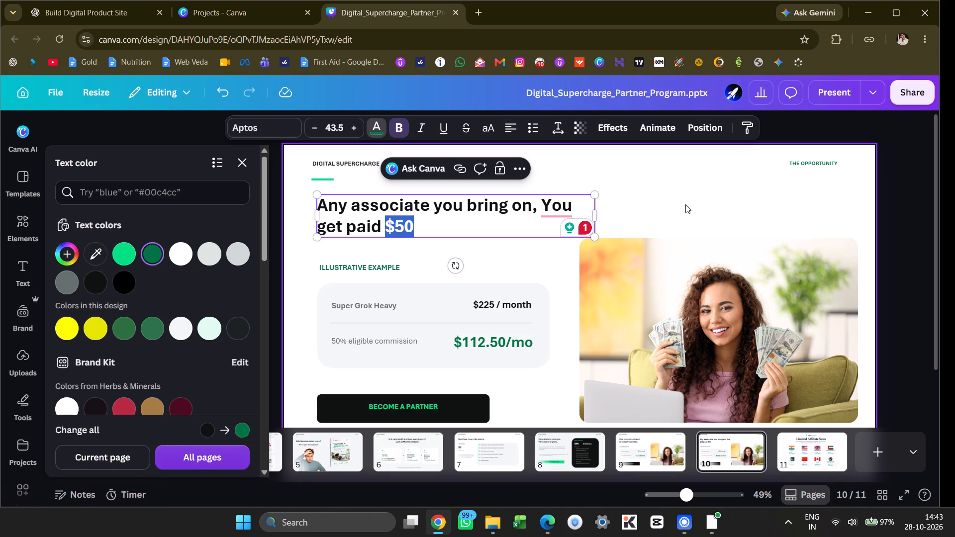
click(685, 204)
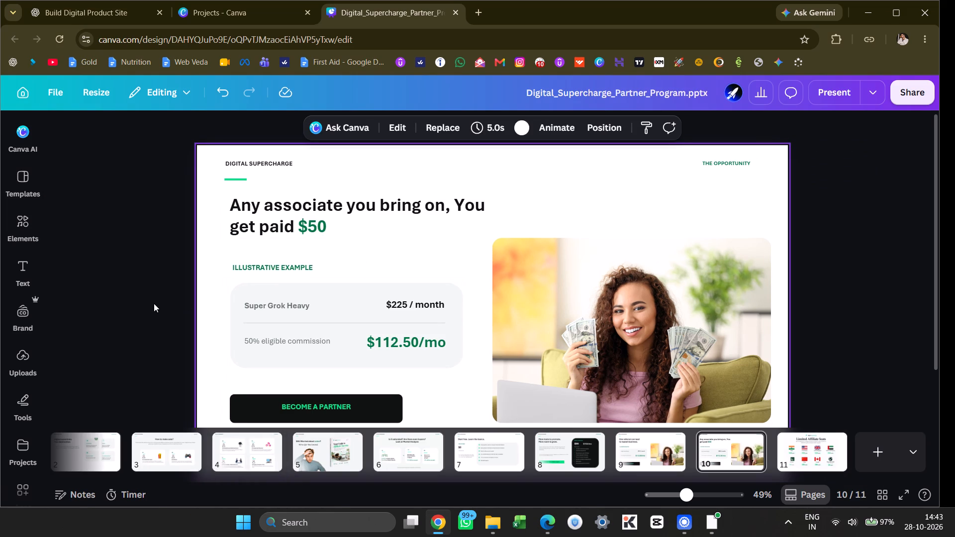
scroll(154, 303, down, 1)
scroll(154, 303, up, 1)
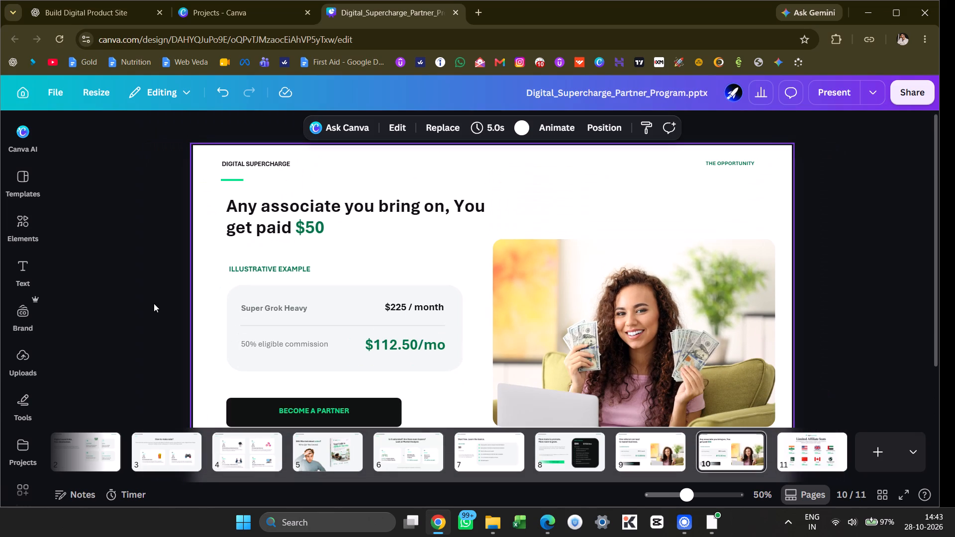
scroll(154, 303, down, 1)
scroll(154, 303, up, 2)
Open the Digital Supercharge "Become an Affiliate" page in a new browser tab.
click(487, 12)
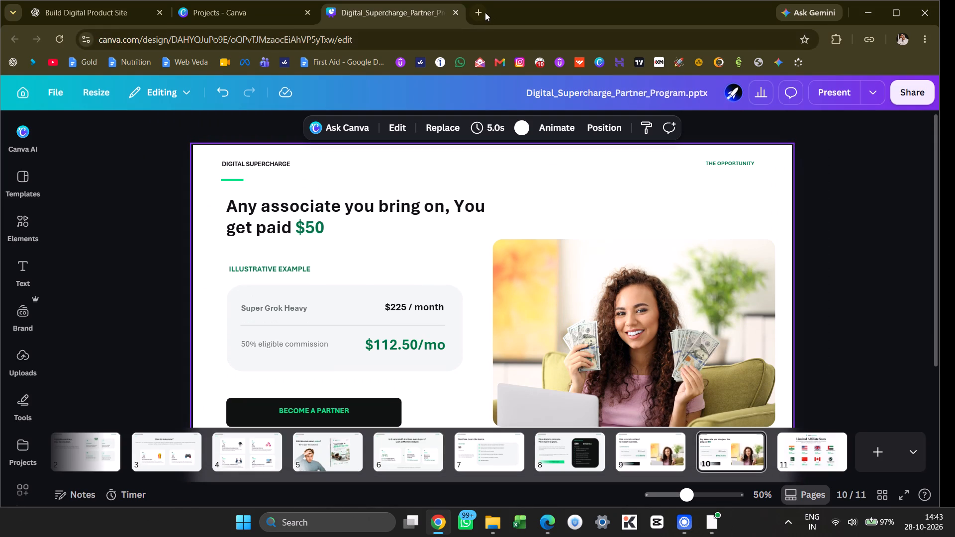
click(485, 12)
text(shop)
key(Return)
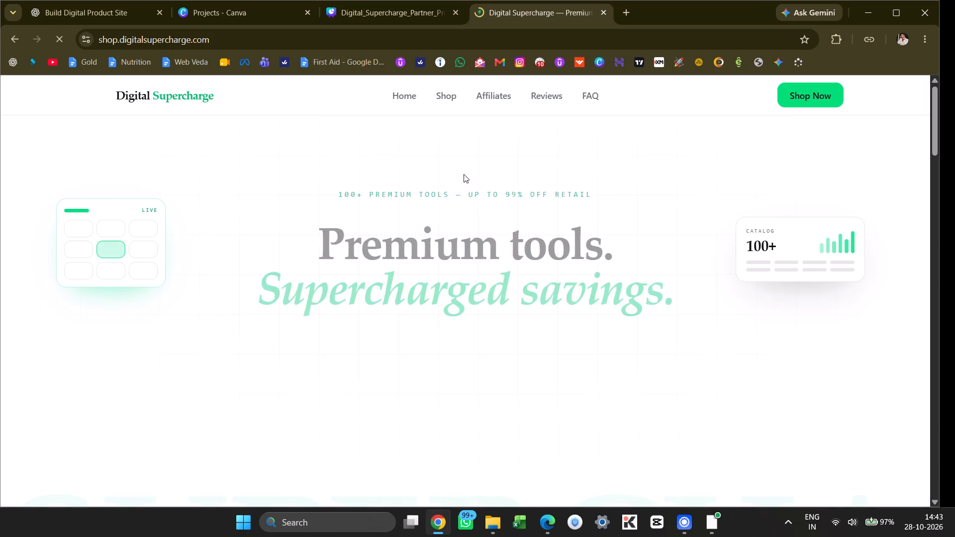
Examine the affiliate program page's introduction, its three steps to start earning and its "Ready to start earning?" section.
click(496, 100)
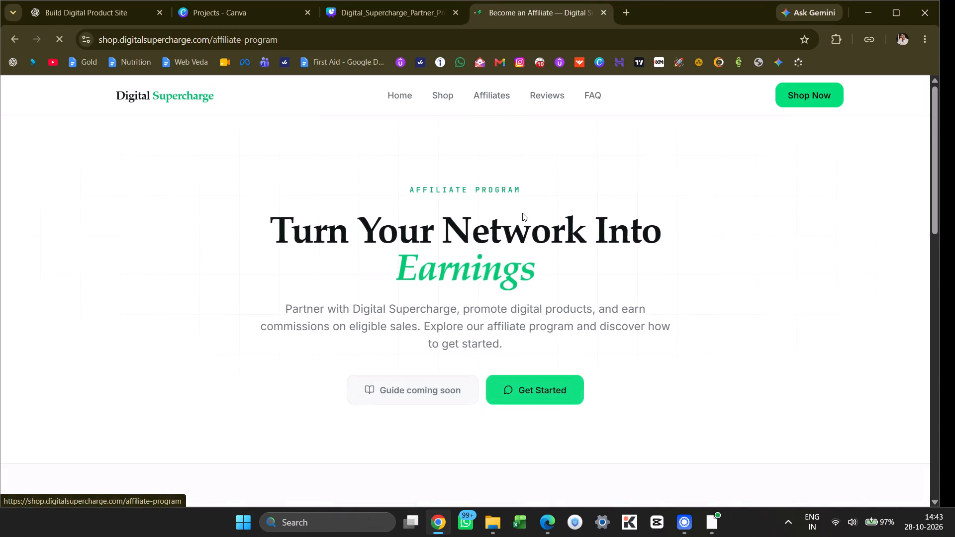
scroll(522, 213, down, 5)
scroll(522, 213, up, 4)
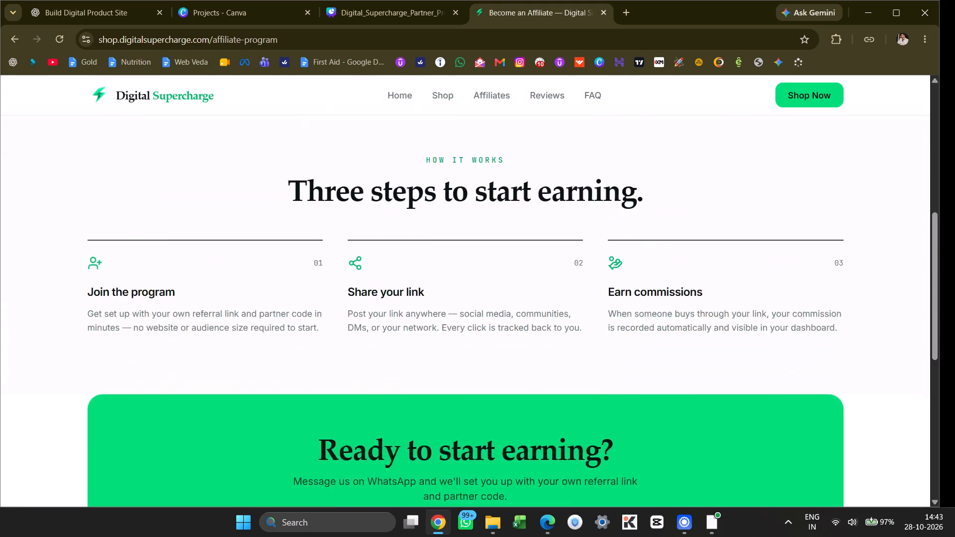
scroll(522, 213, down, 1)
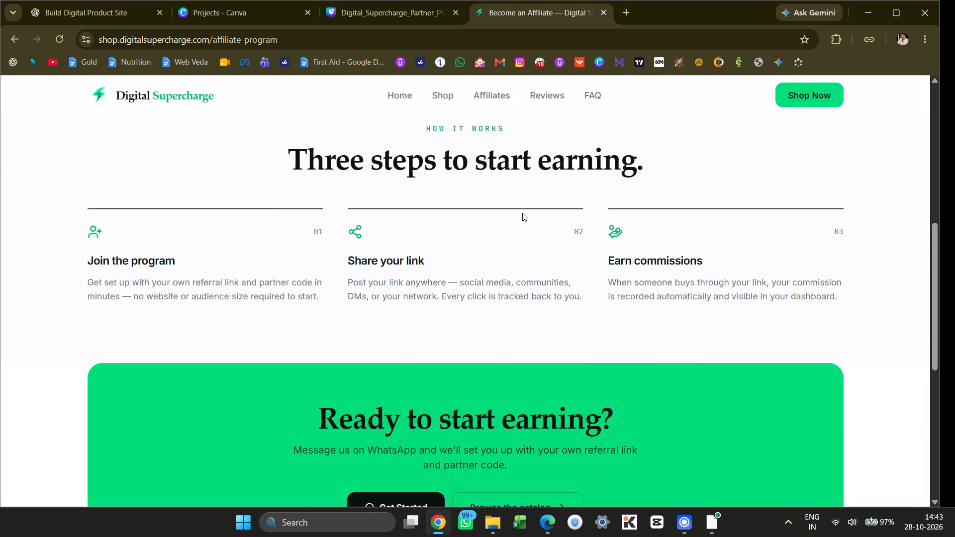
scroll(522, 213, up, 3)
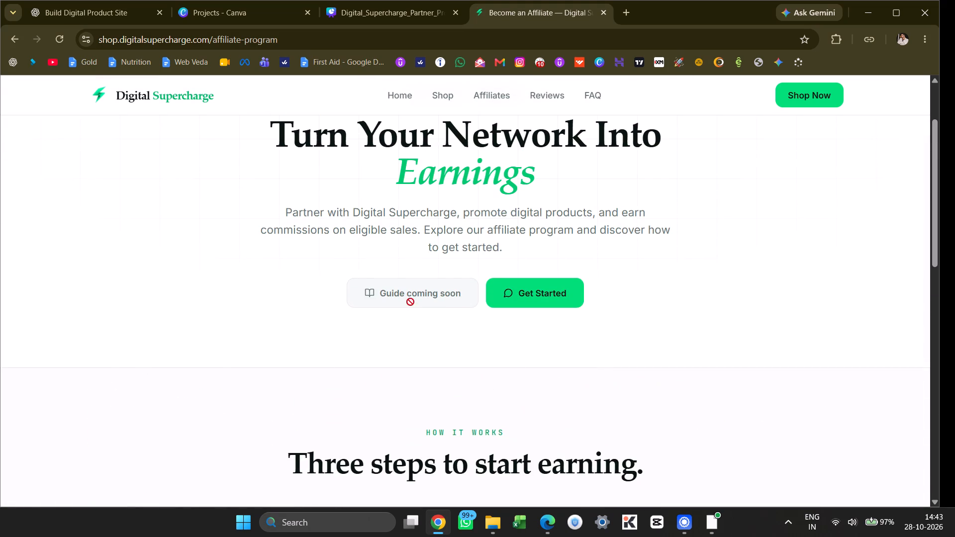
click(409, 294)
drag(288, 210, 338, 211)
drag(338, 211, 540, 252)
click(540, 252)
scroll(540, 252, down, 1)
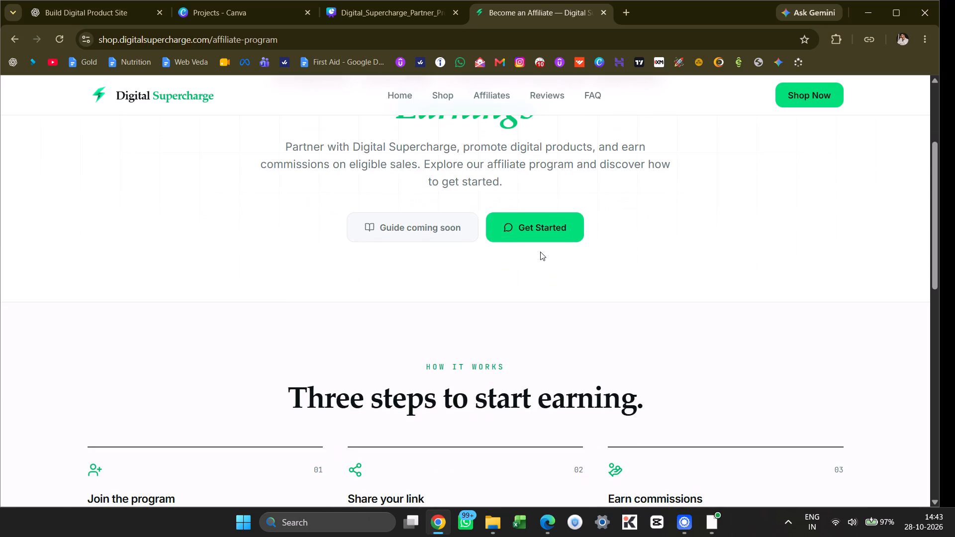
scroll(566, 246, down, 2)
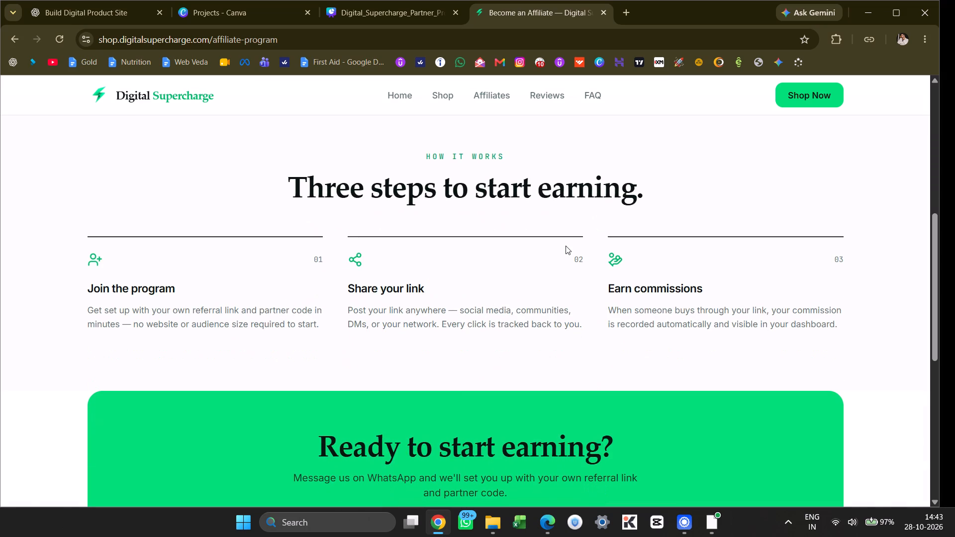
scroll(566, 246, down, 5)
scroll(566, 246, up, 3)
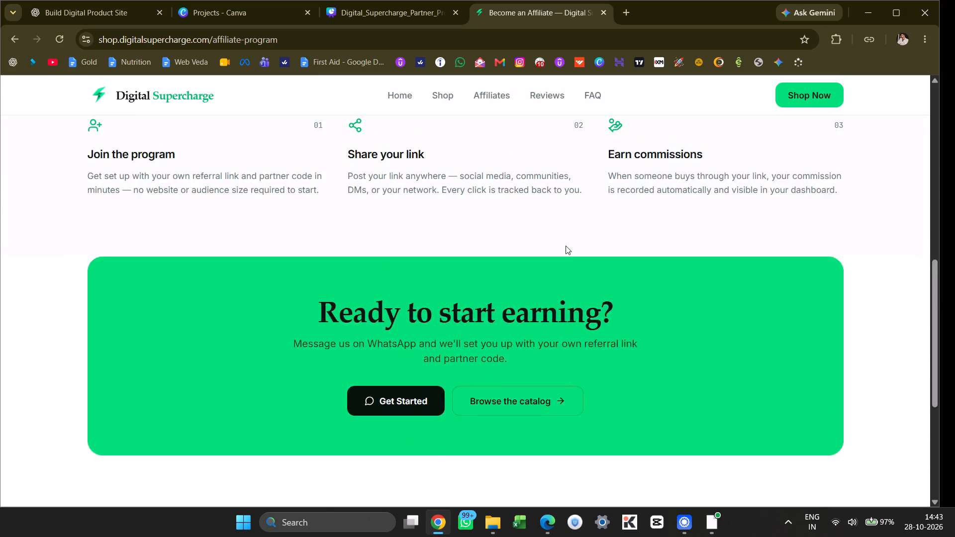
scroll(566, 246, up, 5)
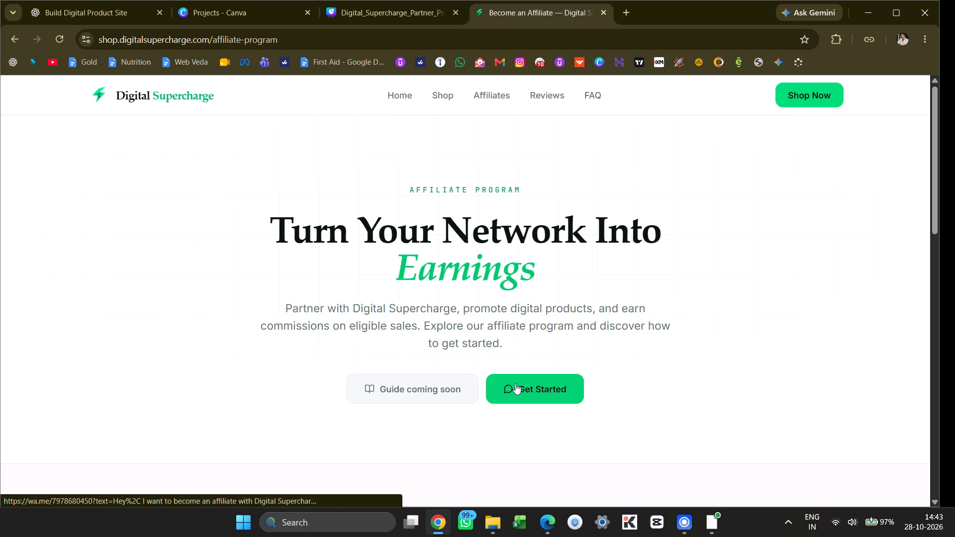
Return to the partner program presentation in Canva and open page 10's "Super Grok Heavy" label for editing.
click(426, 8)
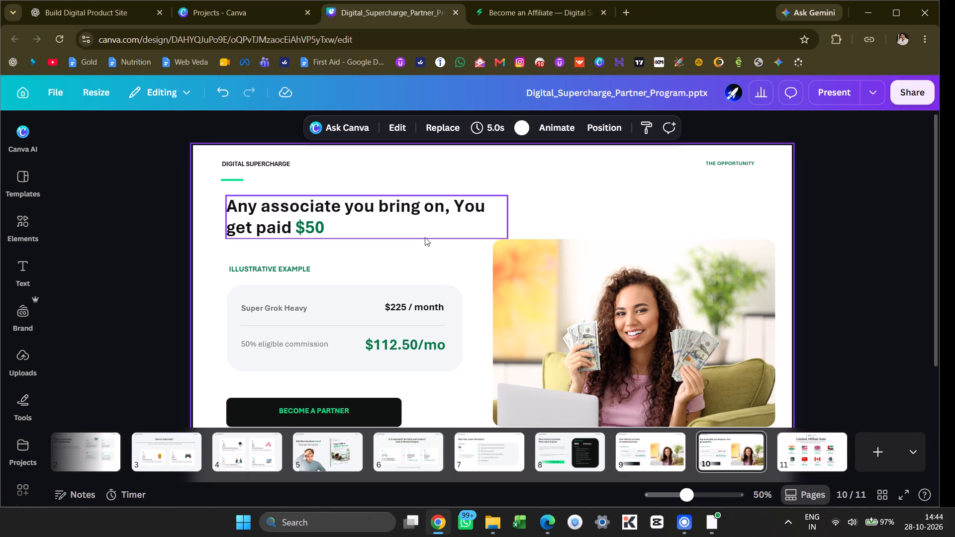
click(331, 230)
click(161, 284)
scroll(161, 284, down, 1)
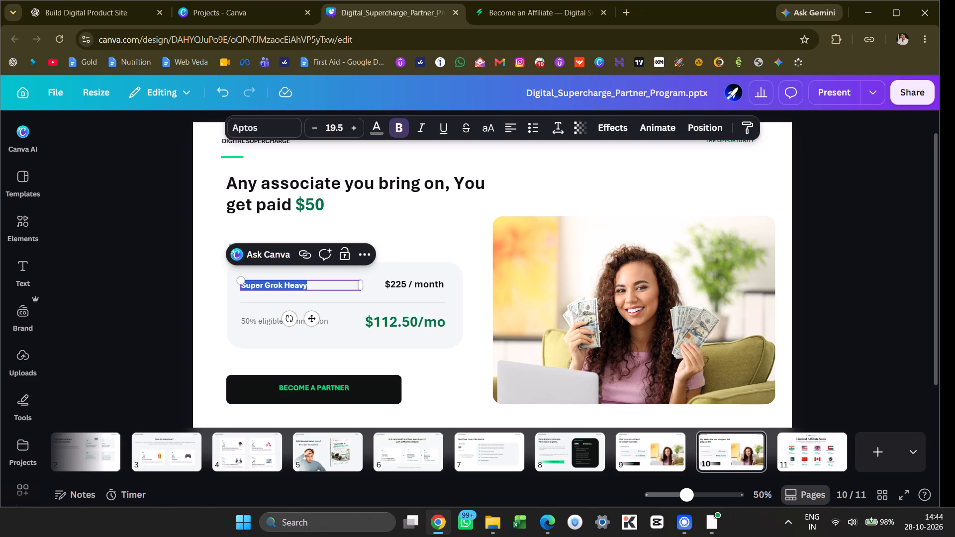
text(Simran bring)
key(space)
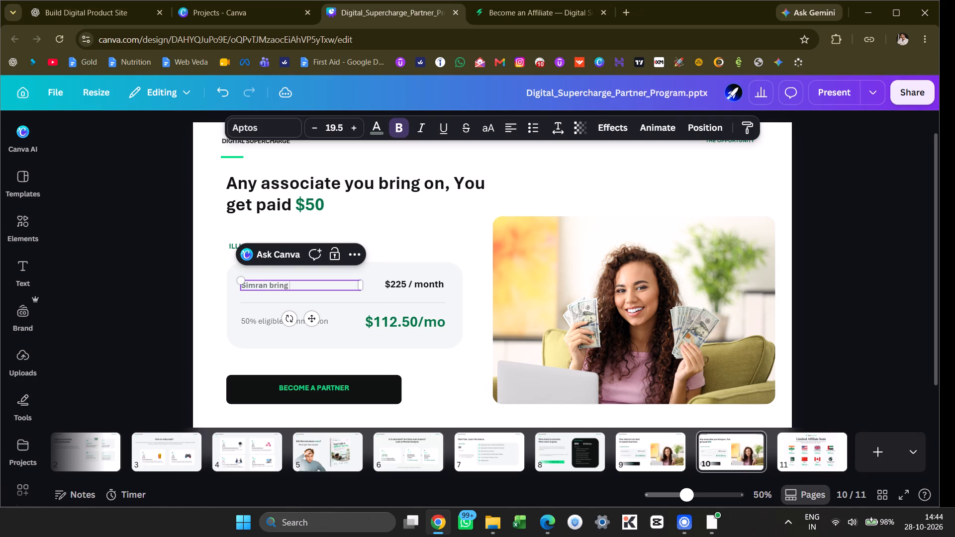
text(5 affiliates)
key(space)
text(per day)
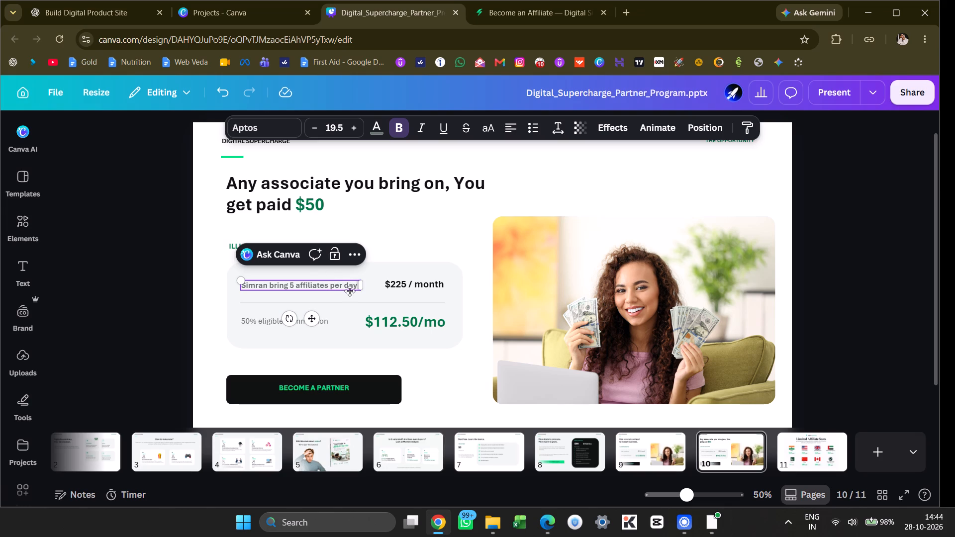
drag(356, 286, 332, 287)
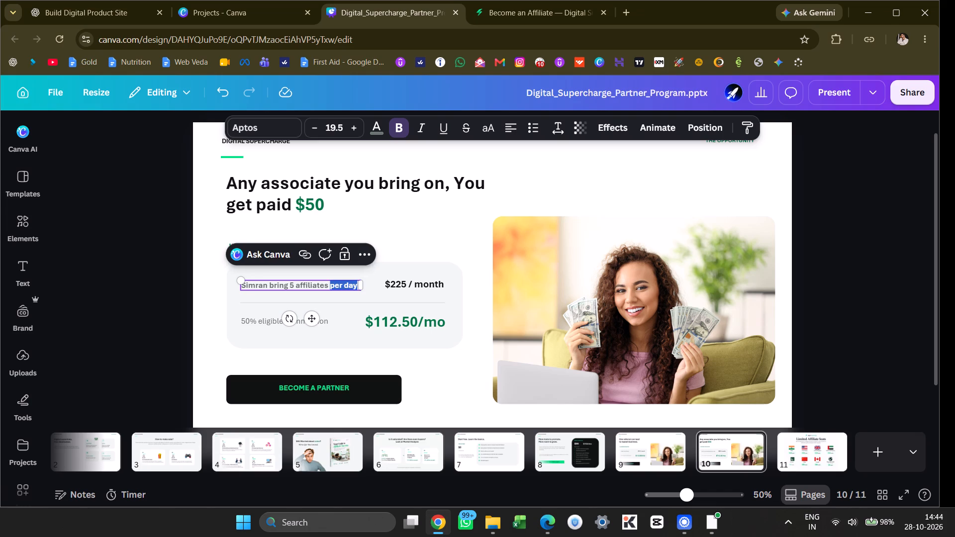
text(ina d)
key(BackSpace)
key(BackSpace)
key(BackSpace)
key(space)
text(d)
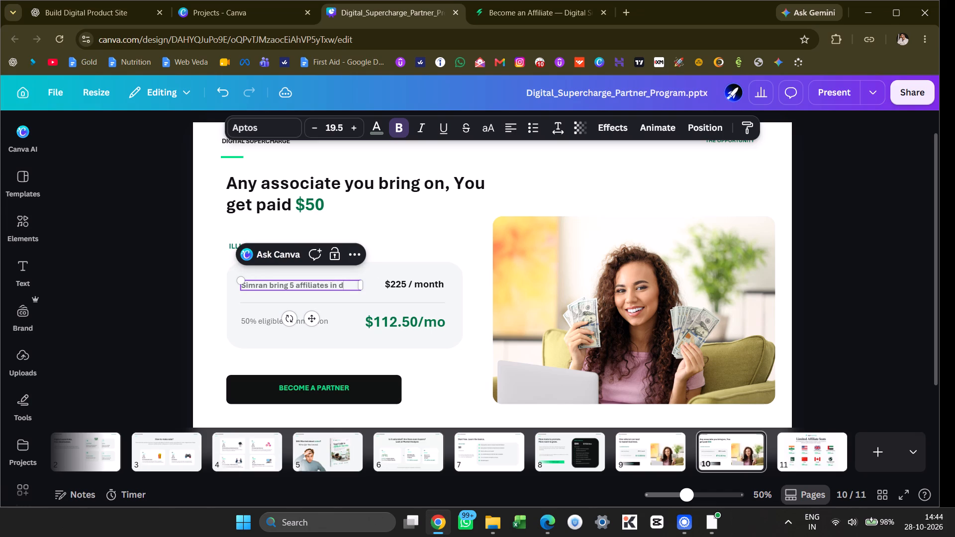
key(BackSpace)
text(a dat)
key(BackSpace)
key(y)
click(397, 253)
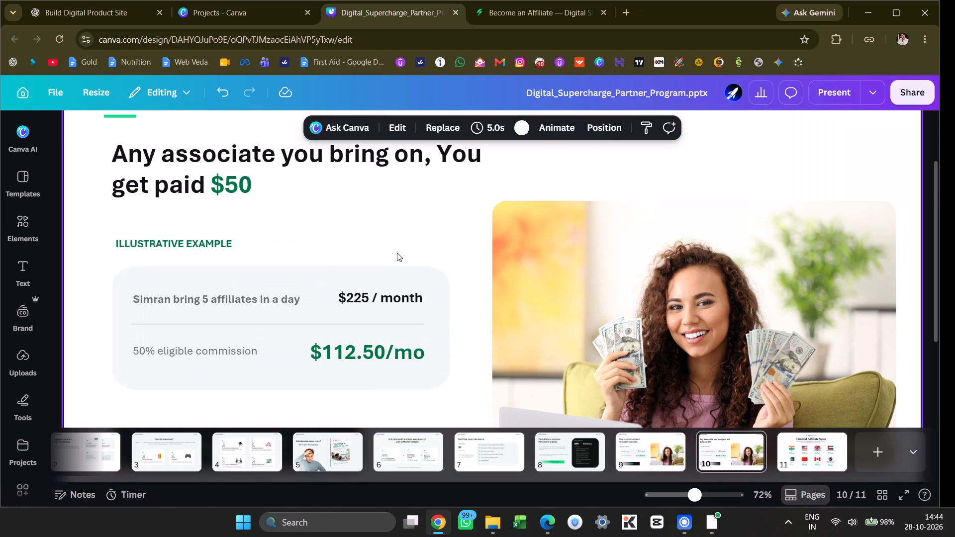
Change the monthly amount in the example card's first row to $250.
triple_click(388, 297)
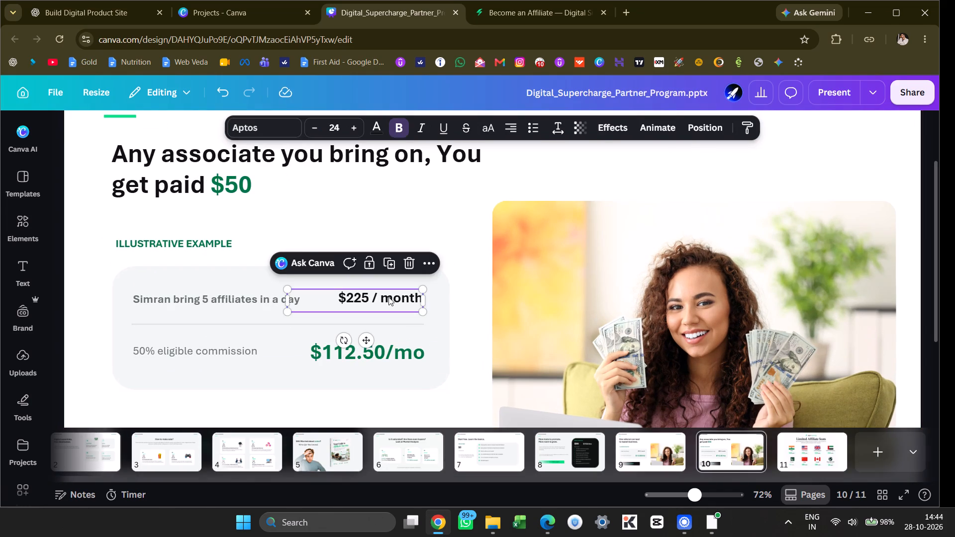
click(373, 297)
drag(369, 299, 362, 299)
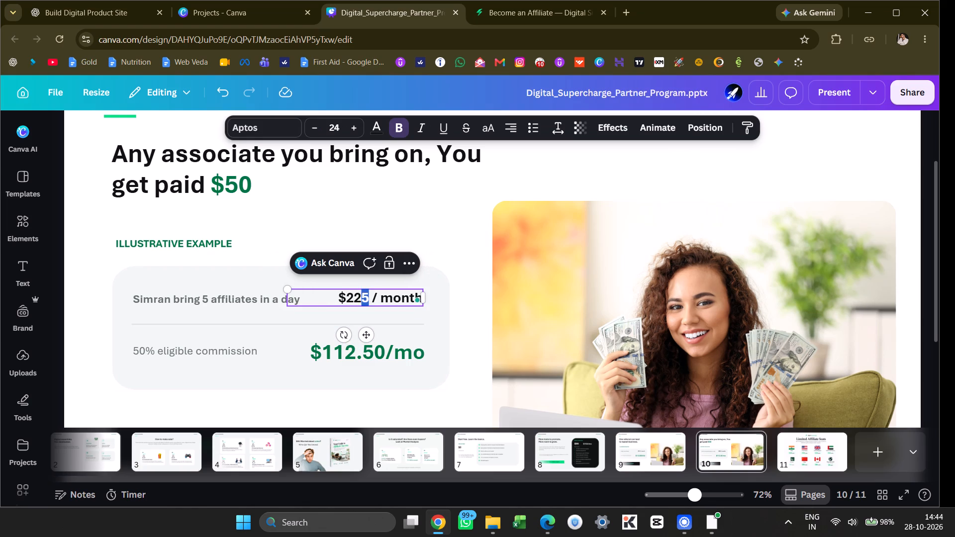
drag(362, 299, 354, 299)
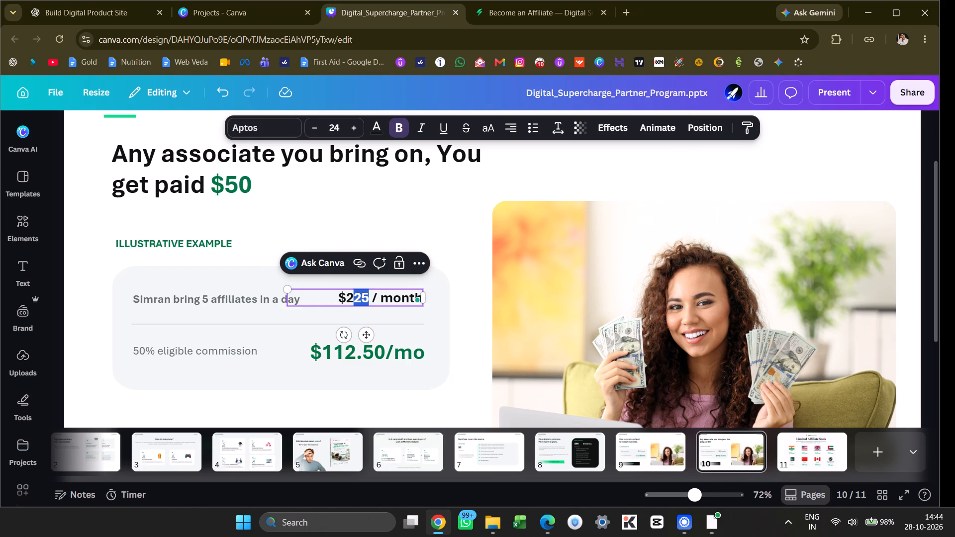
click(368, 301)
key(BackSpace)
key(BackSpace)
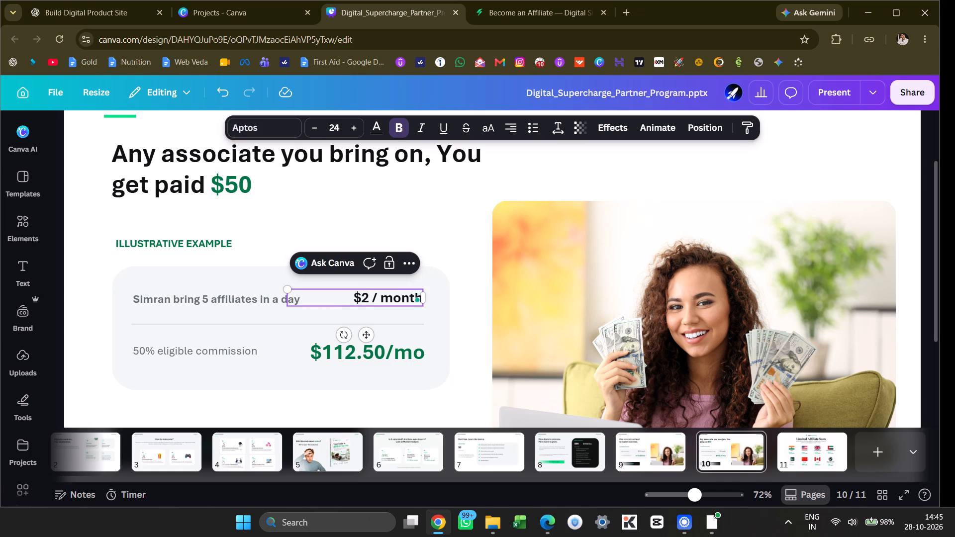
text(50)
Change "month" to "day" in the $250 amount in the example card's first row.
drag(380, 299, 388, 299)
drag(388, 299, 415, 291)
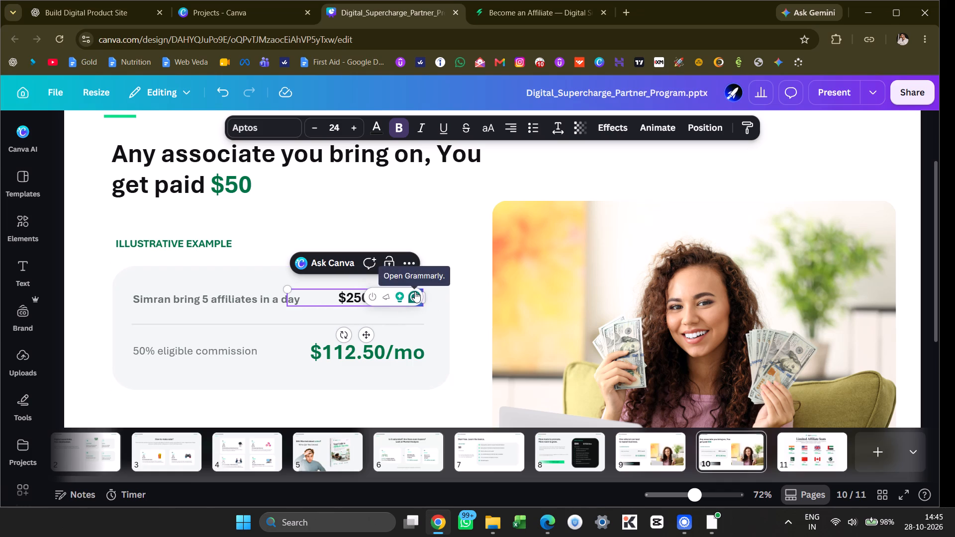
text(pa)
key(BackSpace)
key(BackSpace)
text(day)
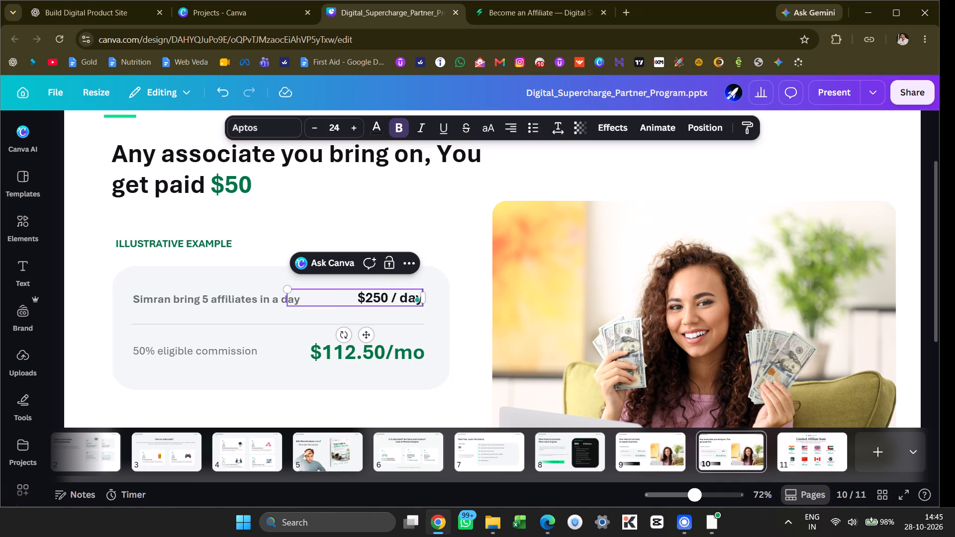
click(455, 246)
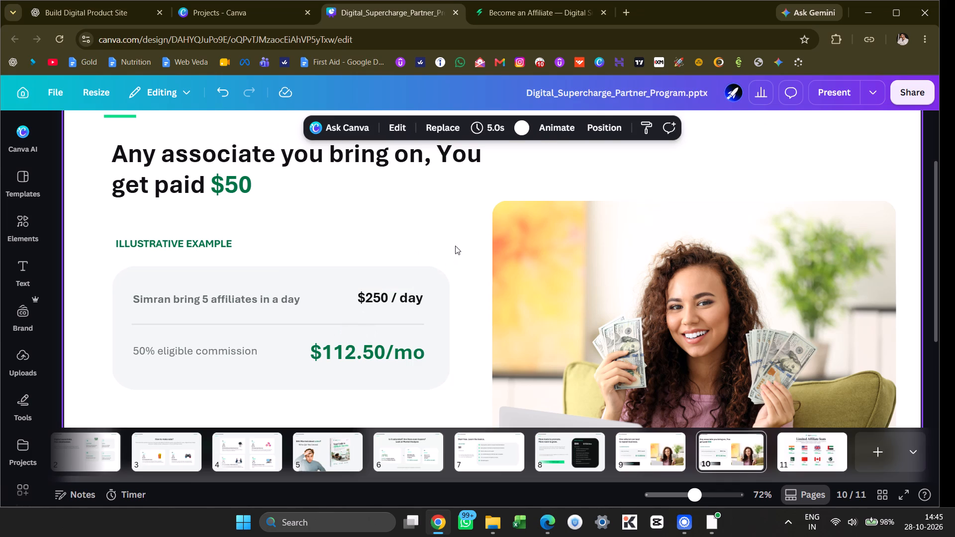
Copy the first row's "$250 / day" text over the green commission amount in the example card's second row.
scroll(455, 246, down, 1)
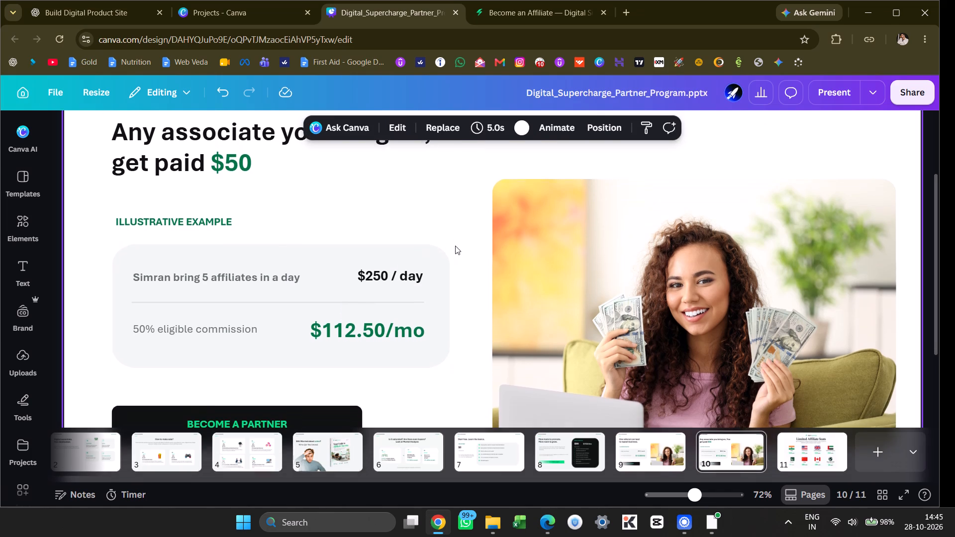
scroll(455, 246, down, 1)
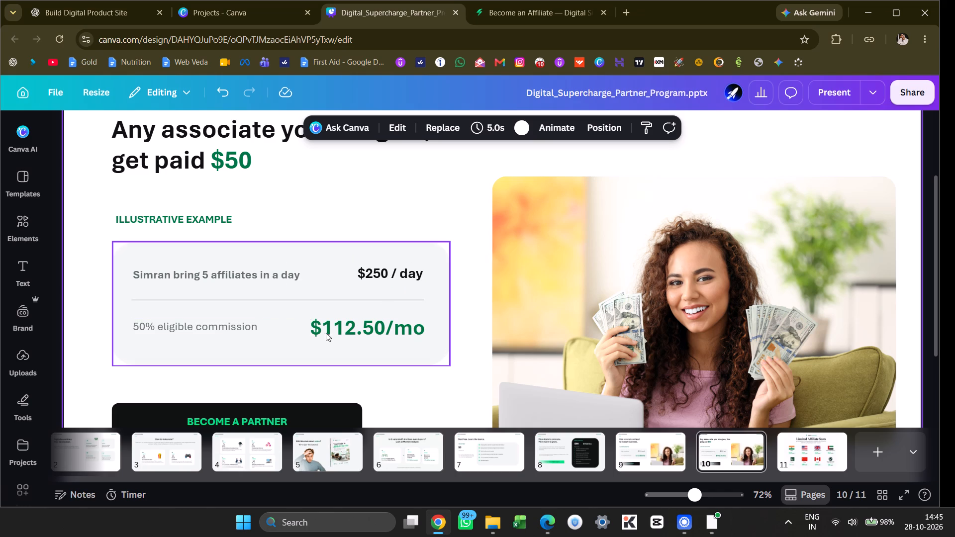
double_click(354, 324)
double_click(394, 272)
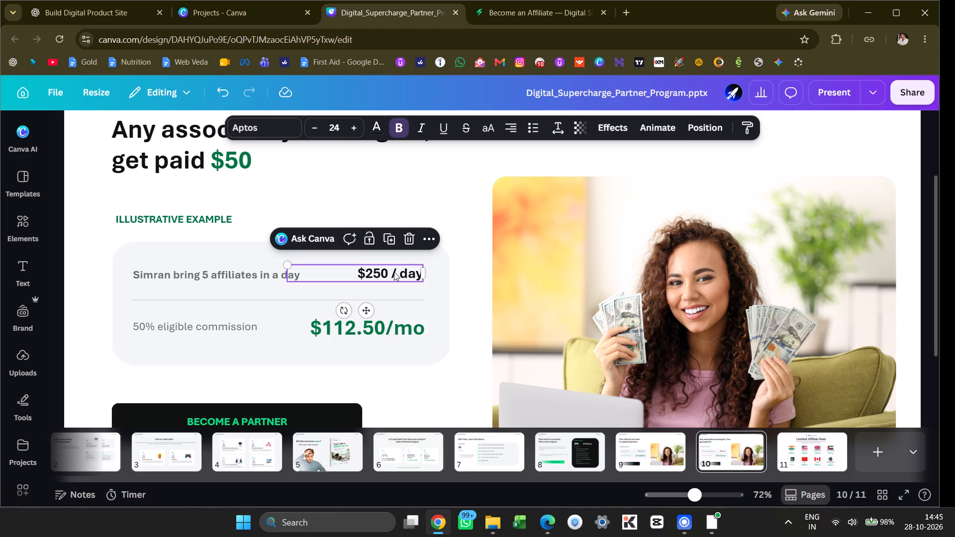
key(ctrl+a)
key(ctrl+c)
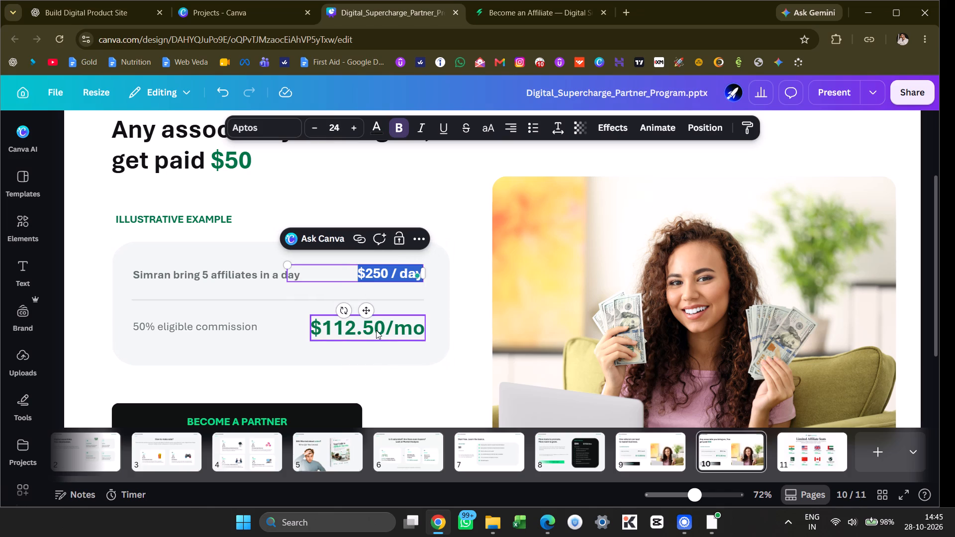
double_click(376, 330)
key(ctrl+v)
click(500, 291)
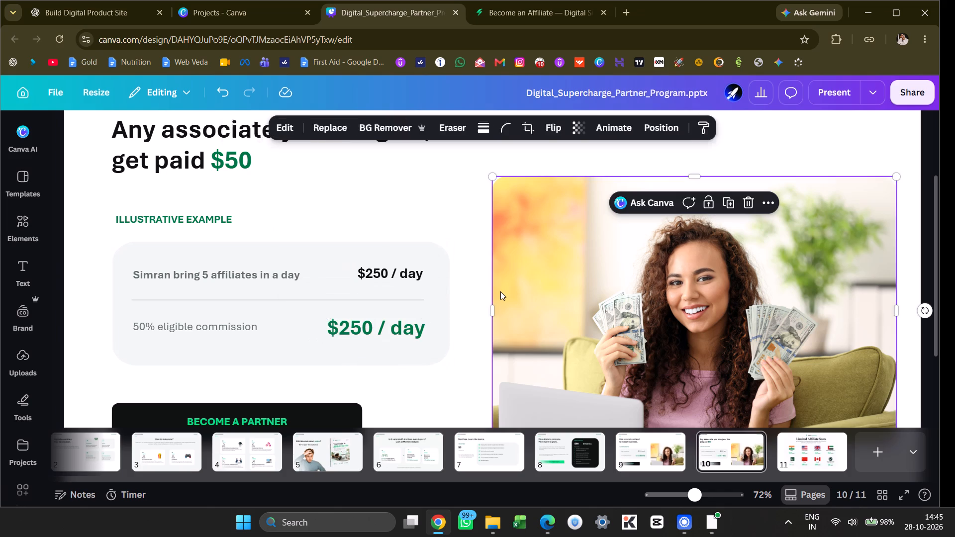
Delete the black "$250 / day" text from the example card's first row.
double_click(409, 269)
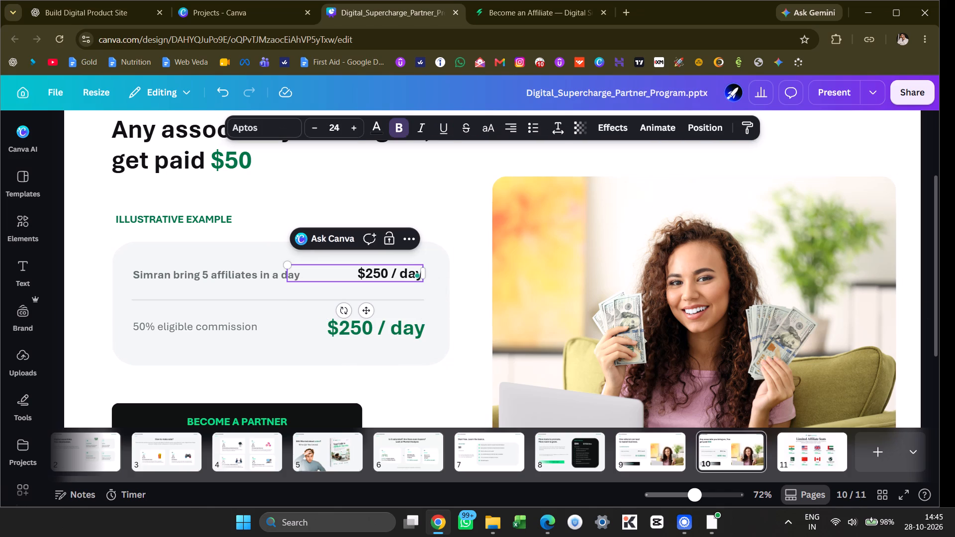
key(ctrl+a)
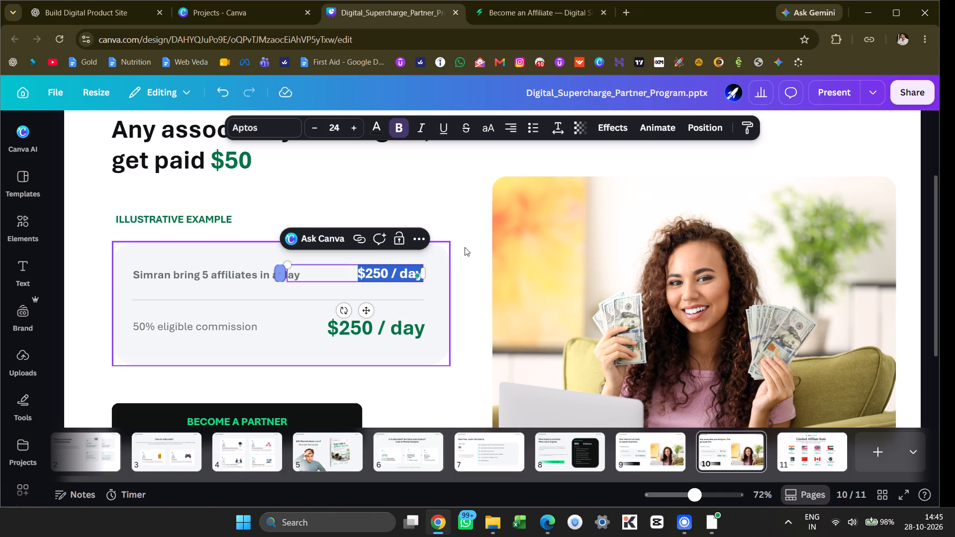
scroll(465, 247, down, 2)
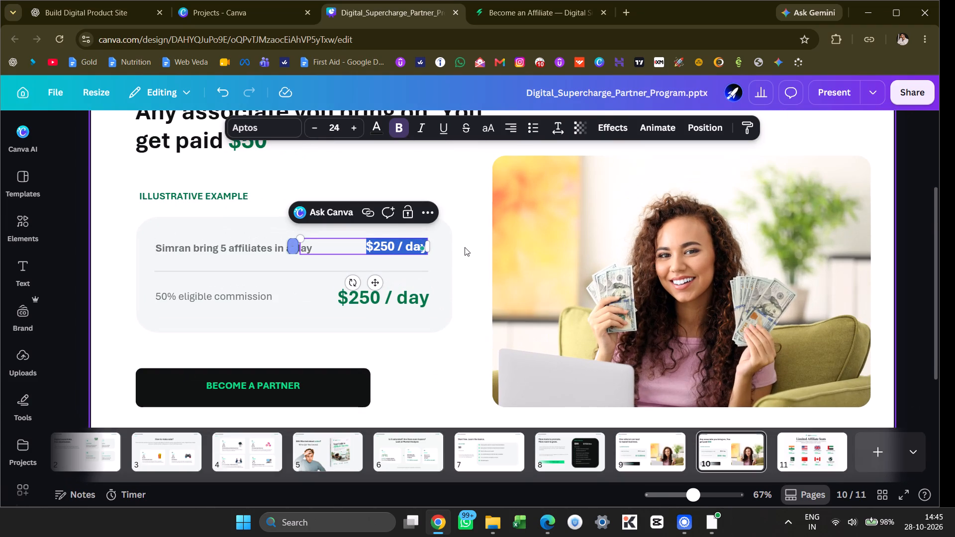
click(465, 247)
click(402, 244)
key(Delete)
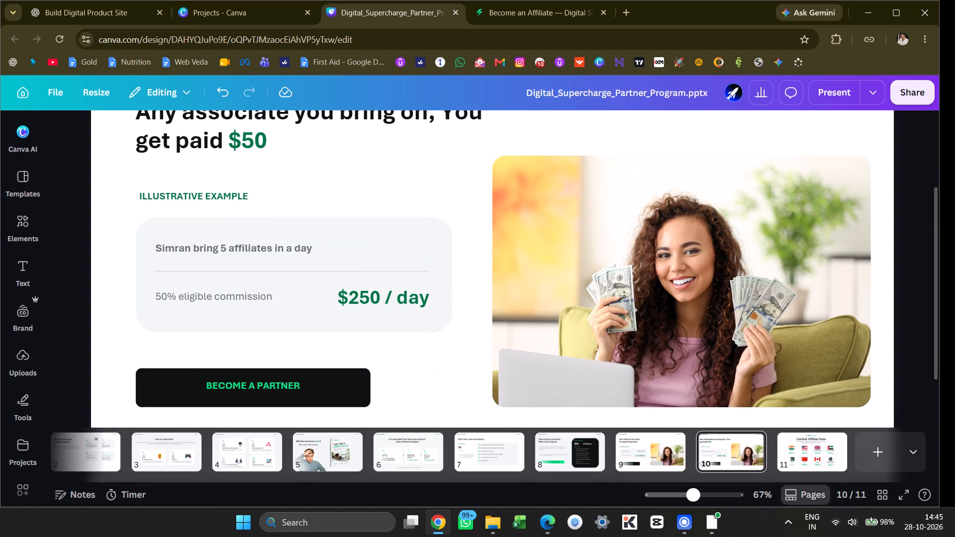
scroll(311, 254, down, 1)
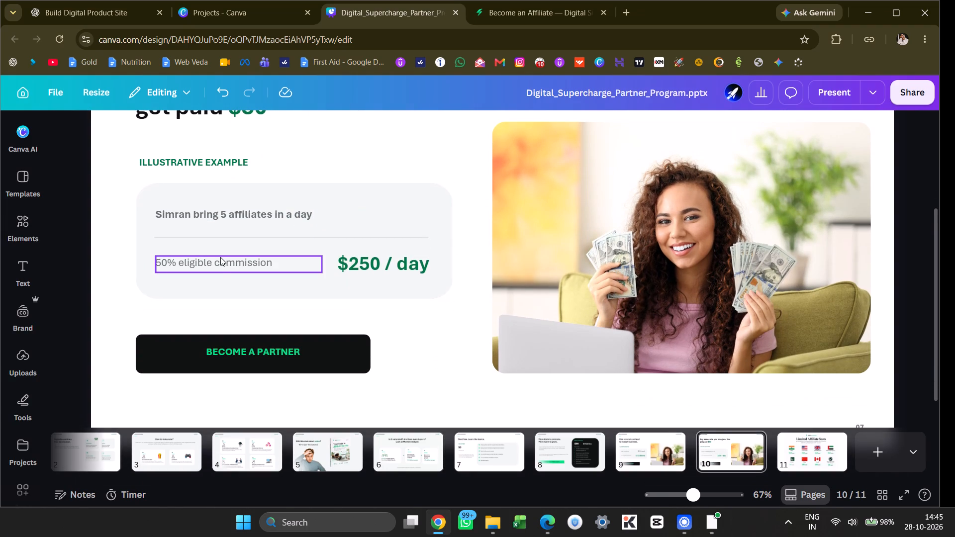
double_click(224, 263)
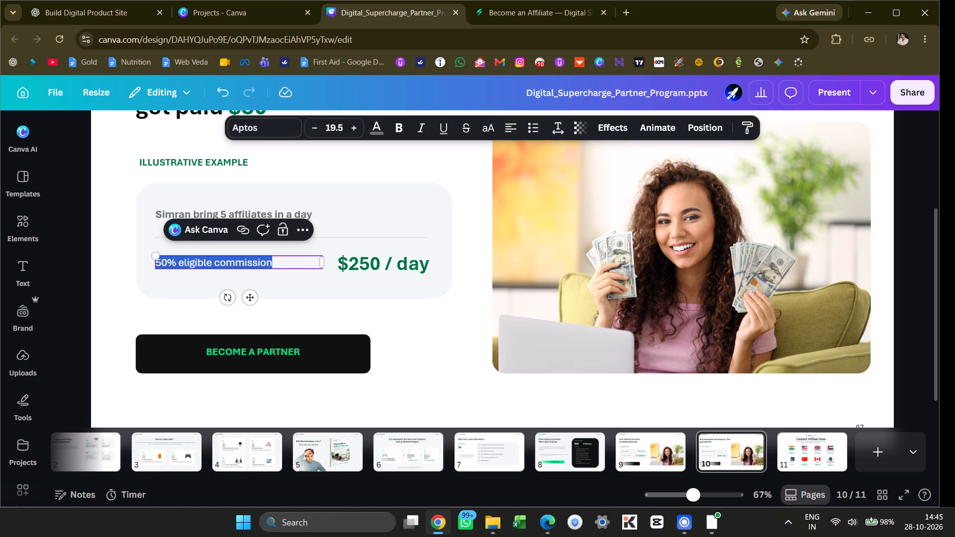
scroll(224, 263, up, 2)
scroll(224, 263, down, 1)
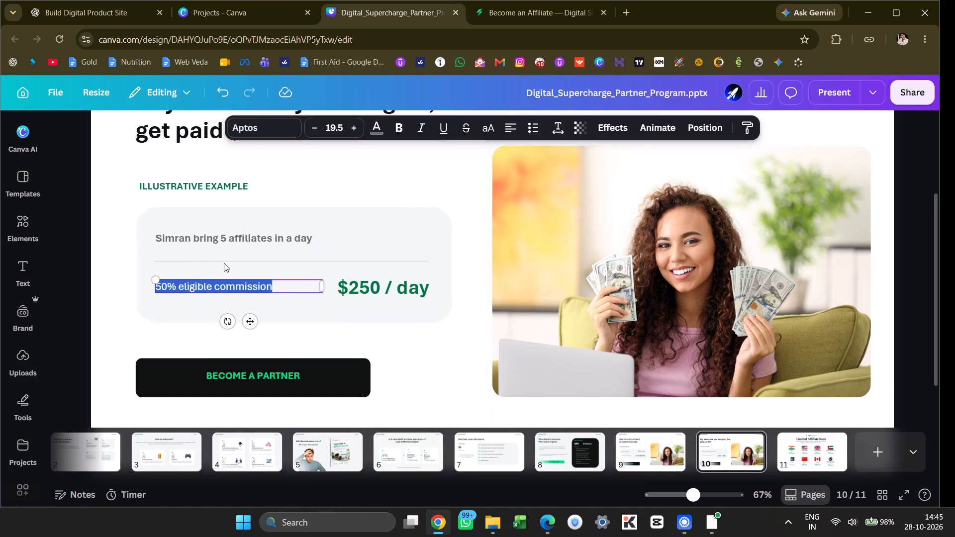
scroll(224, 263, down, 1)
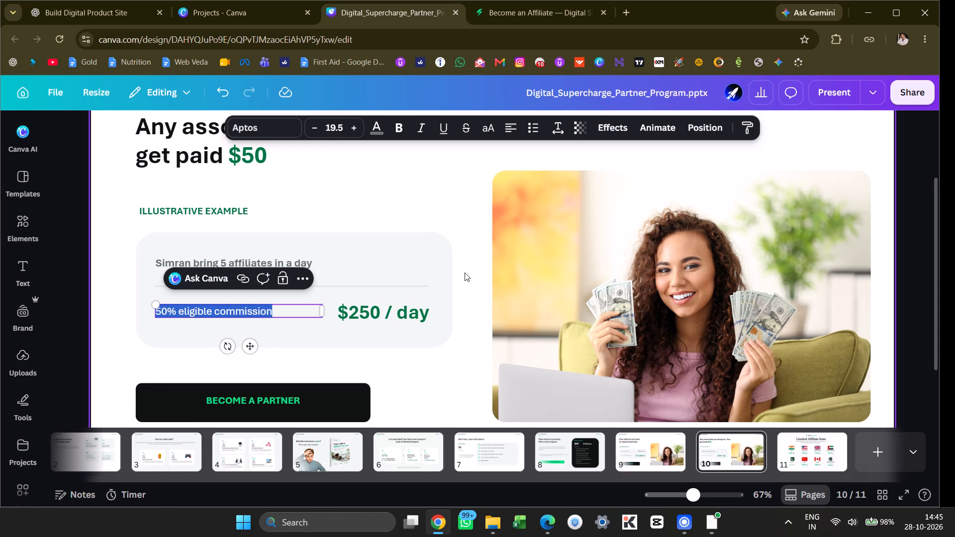
Delete the "BECOME A PARTNER" button below the example card.
scroll(465, 272, down, 2)
drag(425, 324, 122, 340)
key(Delete)
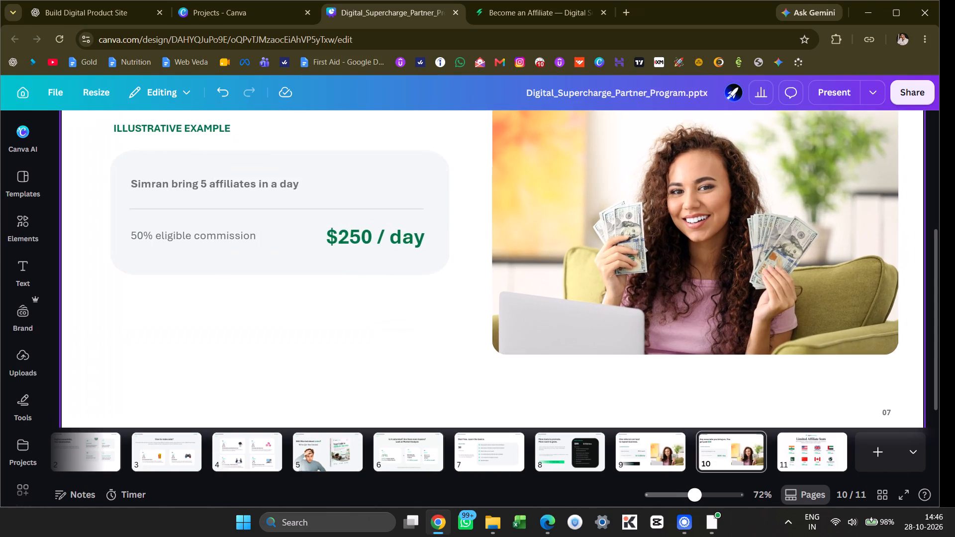
Copy the first two checkmark items from page 8's black card to page 10 and place them below the example card.
click(494, 449)
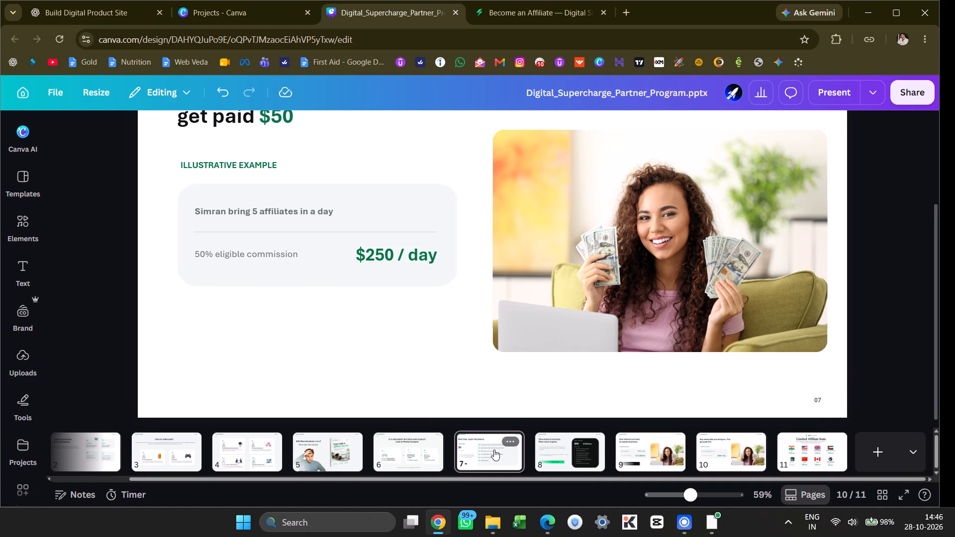
click(553, 436)
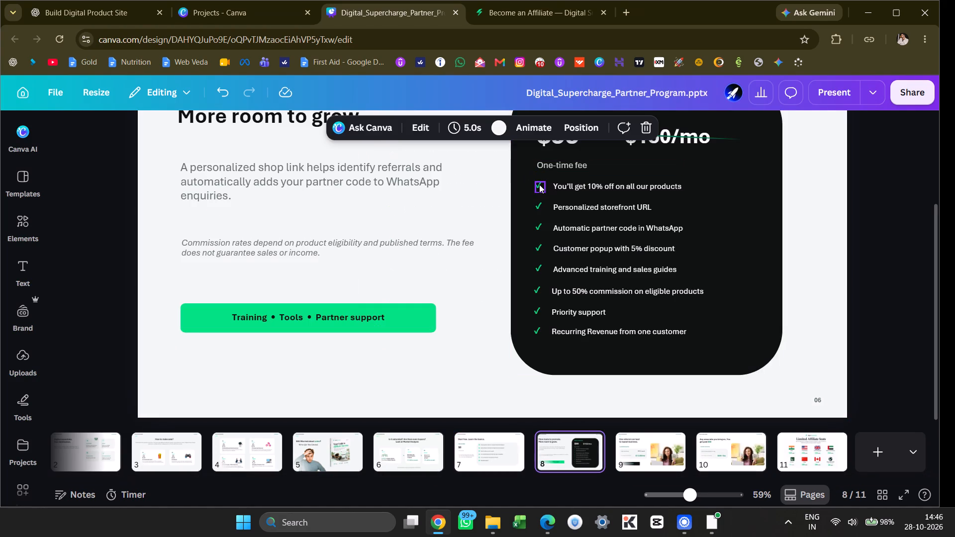
drag(810, 205, 703, 195)
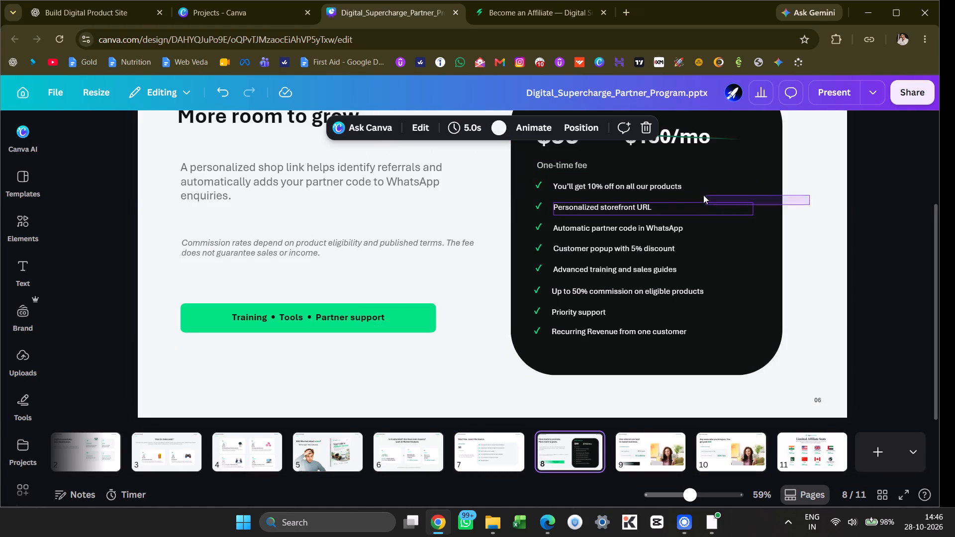
drag(703, 195, 536, 190)
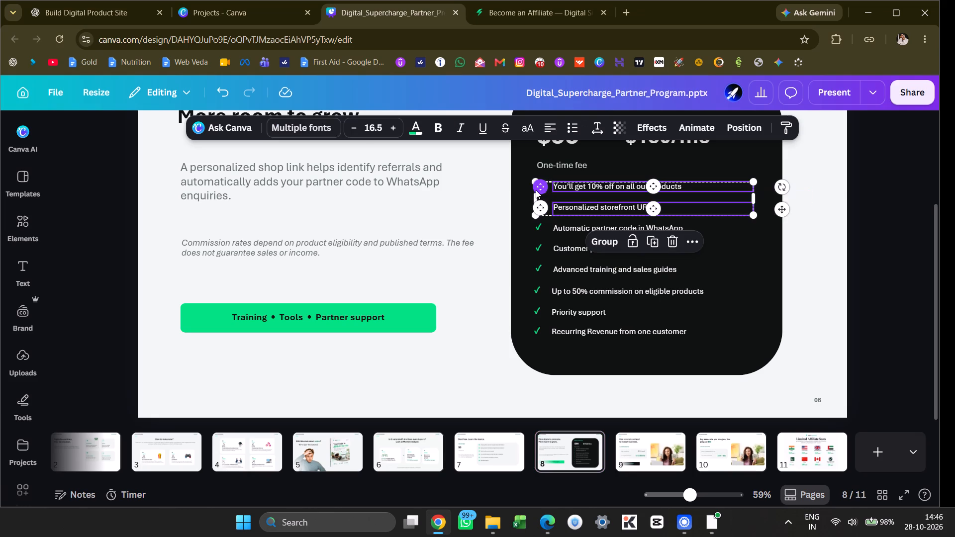
key(ctrl+c)
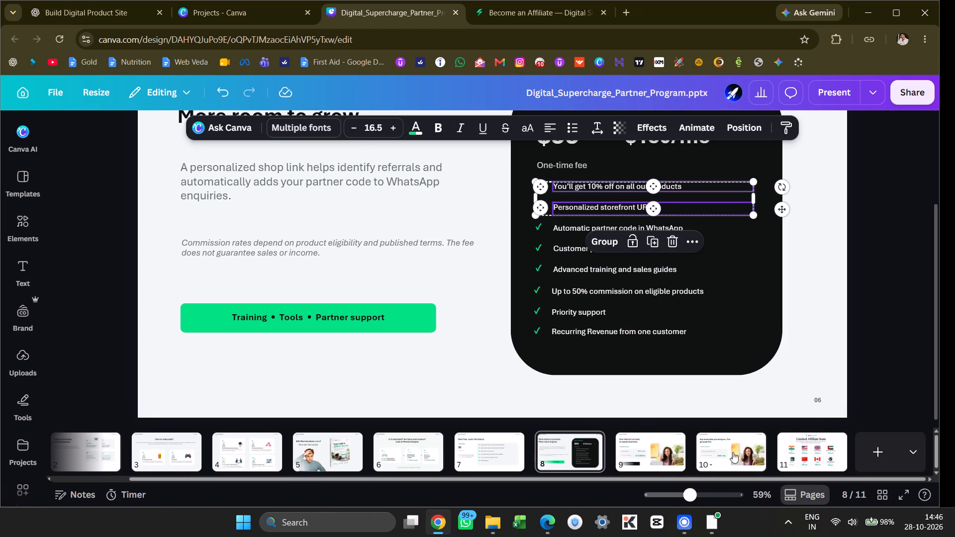
click(733, 452)
click(233, 345)
key(ctrl+v)
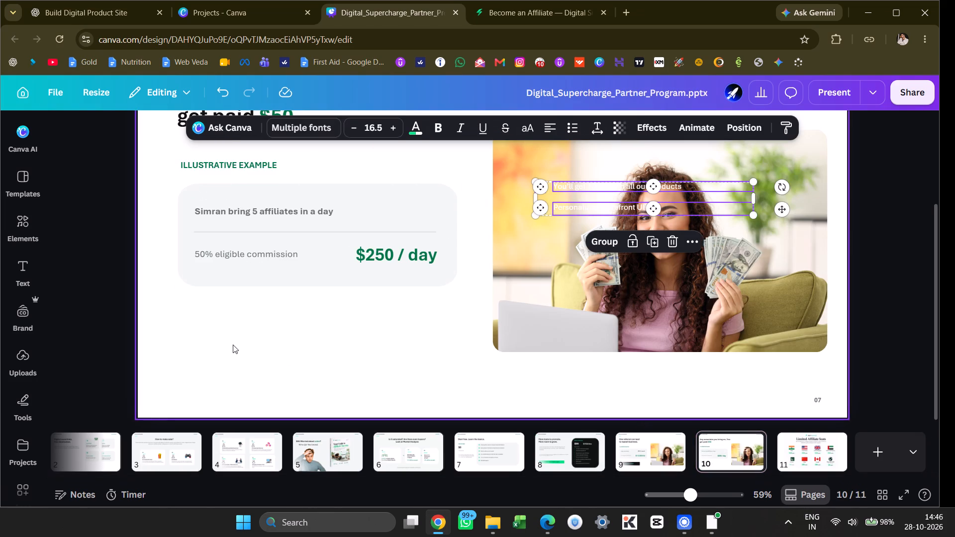
drag(595, 208, 285, 335)
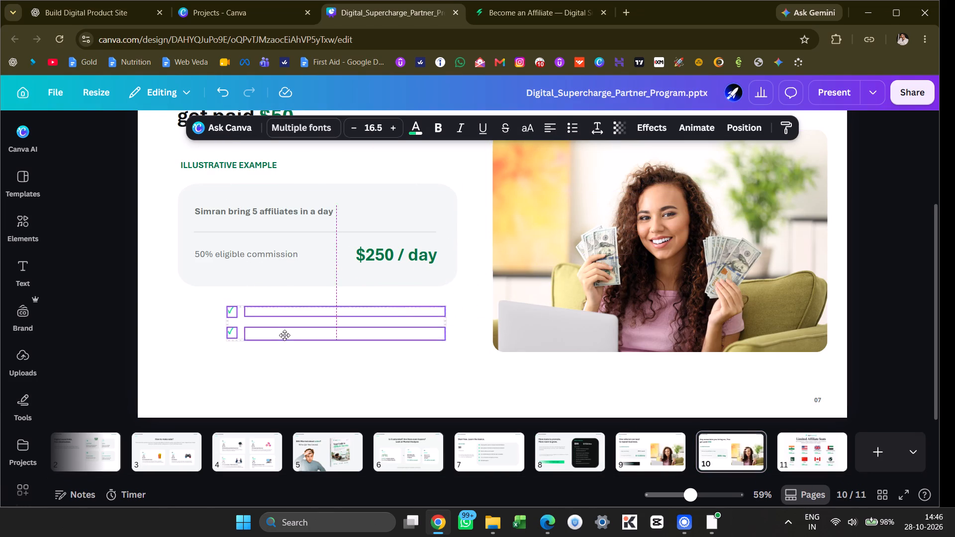
drag(285, 335, 243, 331)
click(256, 346)
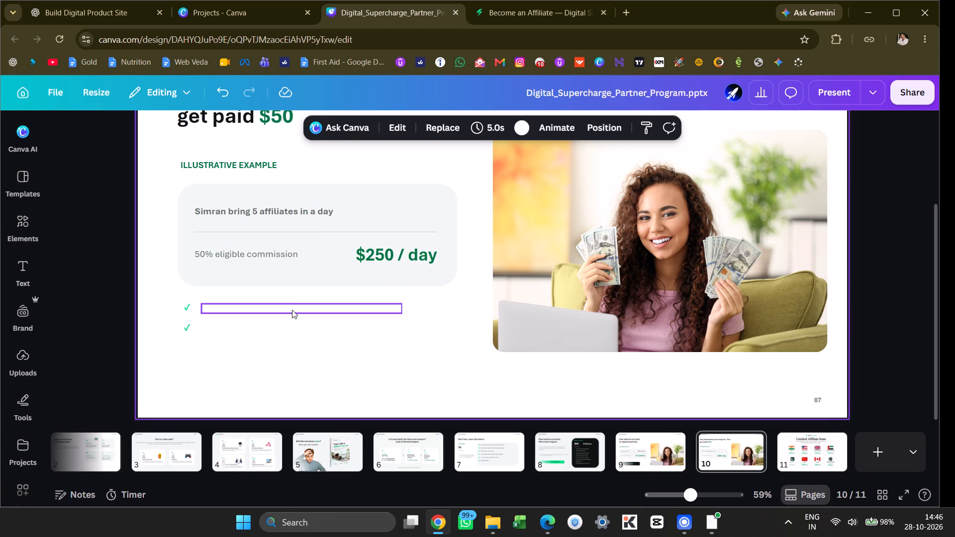
Recolour the two pasted checklist texts, using near-black for the first line and black for the second.
click(294, 308)
click(378, 130)
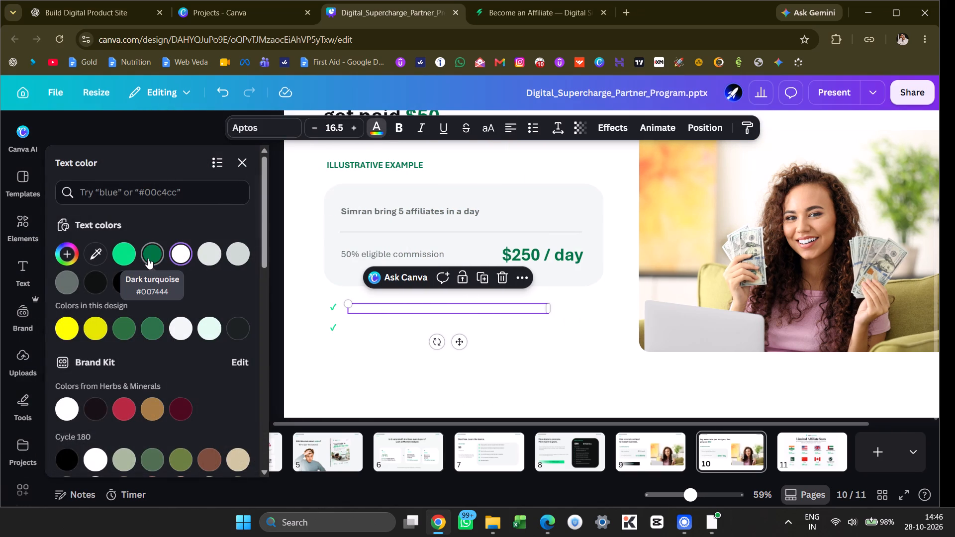
click(95, 286)
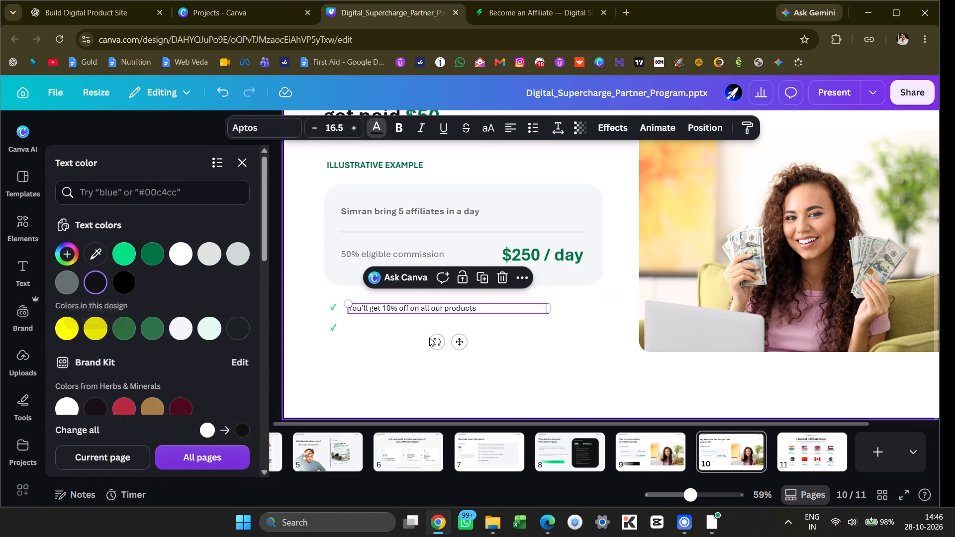
click(406, 328)
click(116, 281)
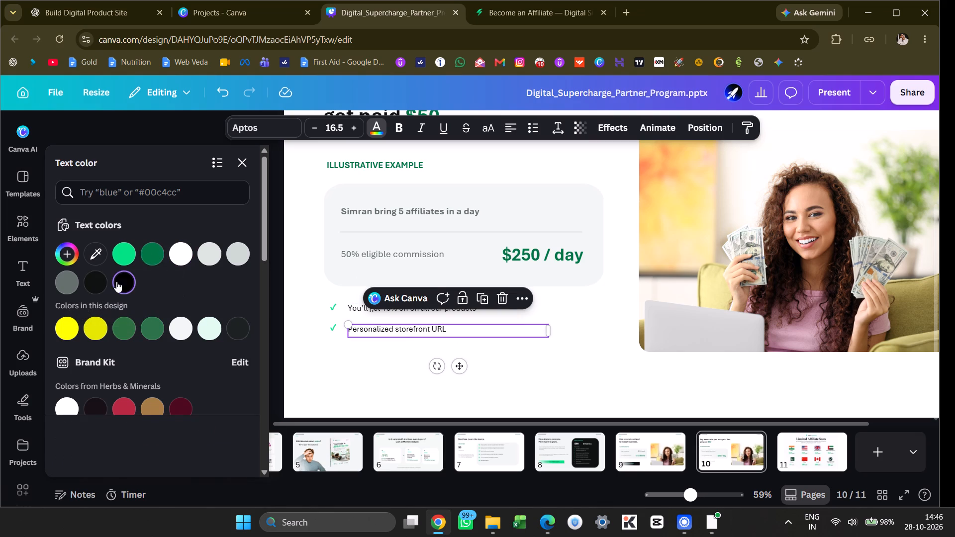
click(370, 401)
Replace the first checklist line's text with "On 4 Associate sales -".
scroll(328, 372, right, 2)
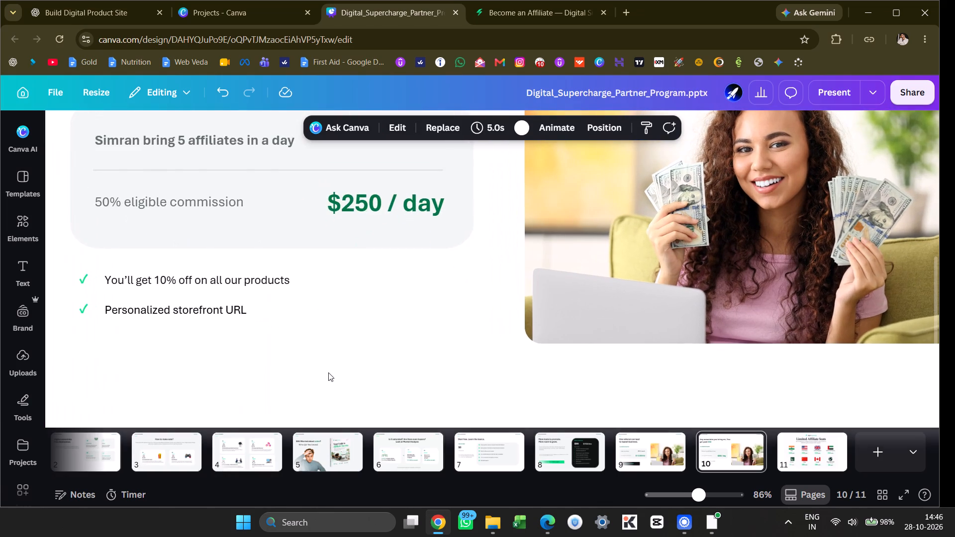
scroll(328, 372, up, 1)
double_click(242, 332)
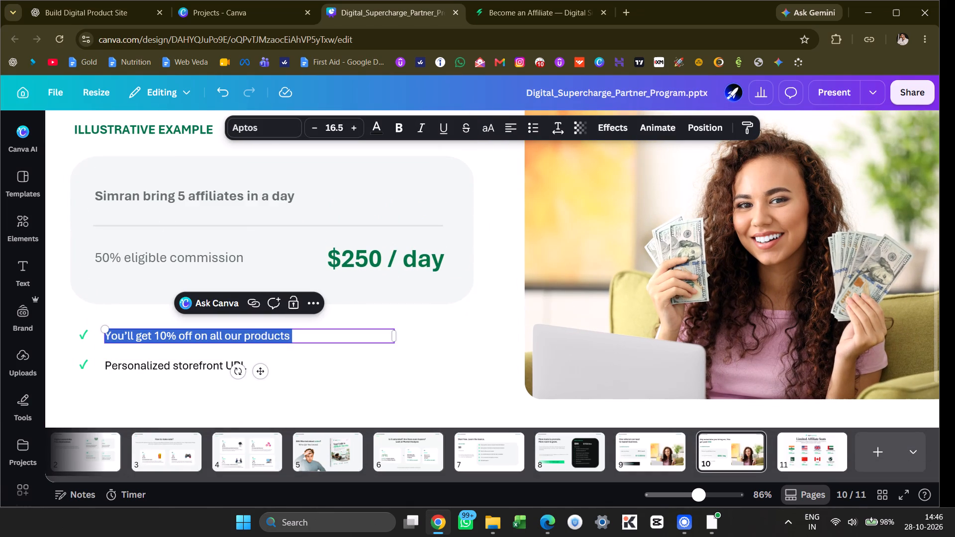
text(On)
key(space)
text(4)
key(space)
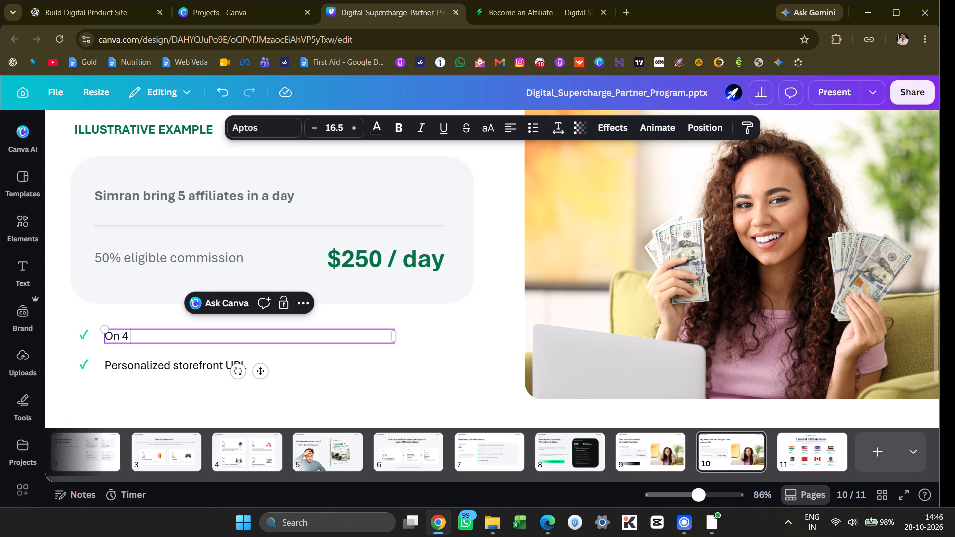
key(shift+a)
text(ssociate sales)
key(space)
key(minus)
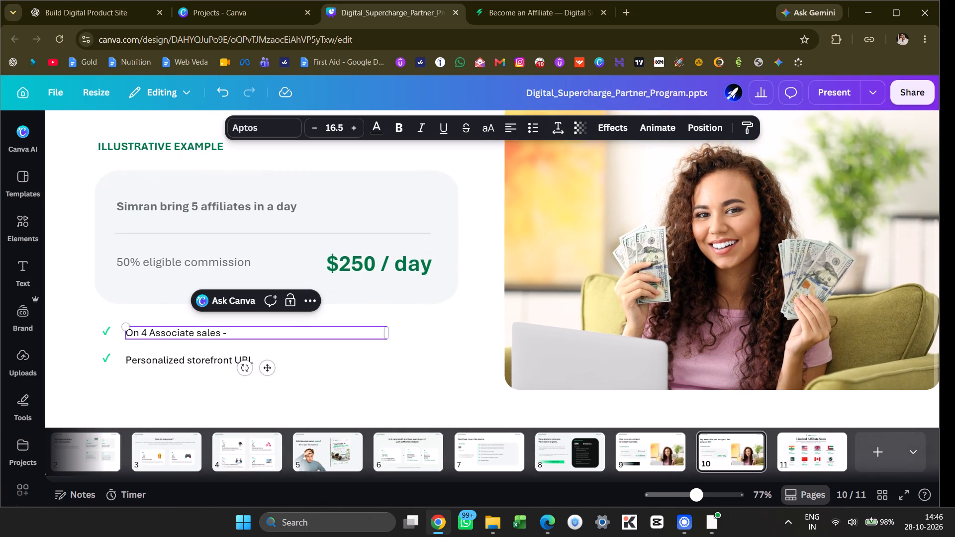
Replace the first checklist line's text below the example card with "Associate".
drag(232, 335, 123, 333)
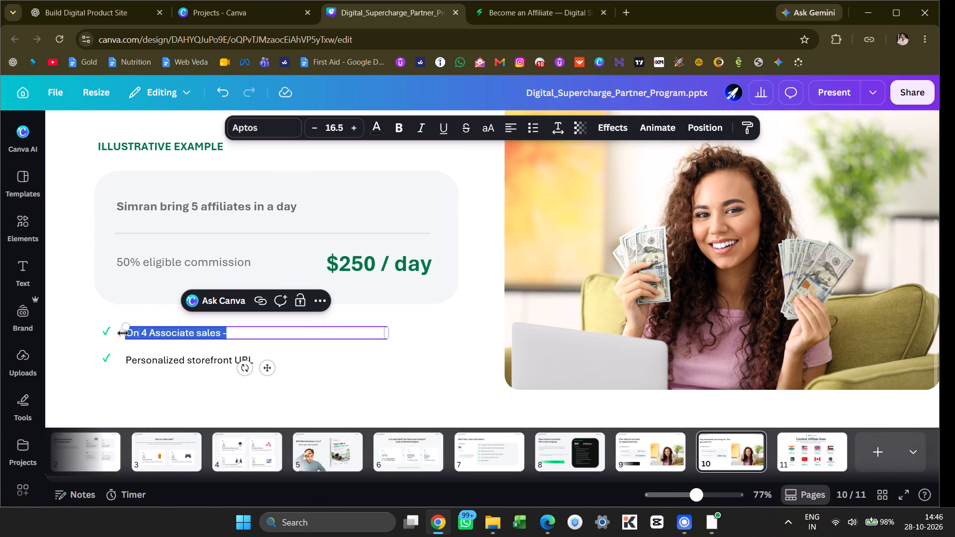
text(You)
key(space)
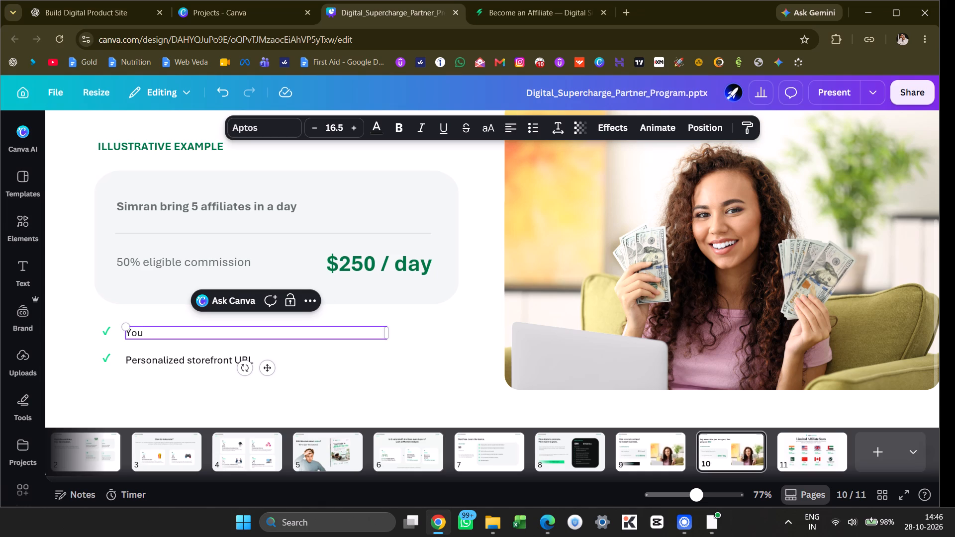
key(BackSpace)
key(BackSpace)
key(BackSpace)
key(BackSpace)
text(Ass)
text(ociate)
key(space)
Open the LegalShield_Opportunity_Slideshow design from the recent projects and examine how its "How we get PAID" page presents the ranks.
double_click(174, 354)
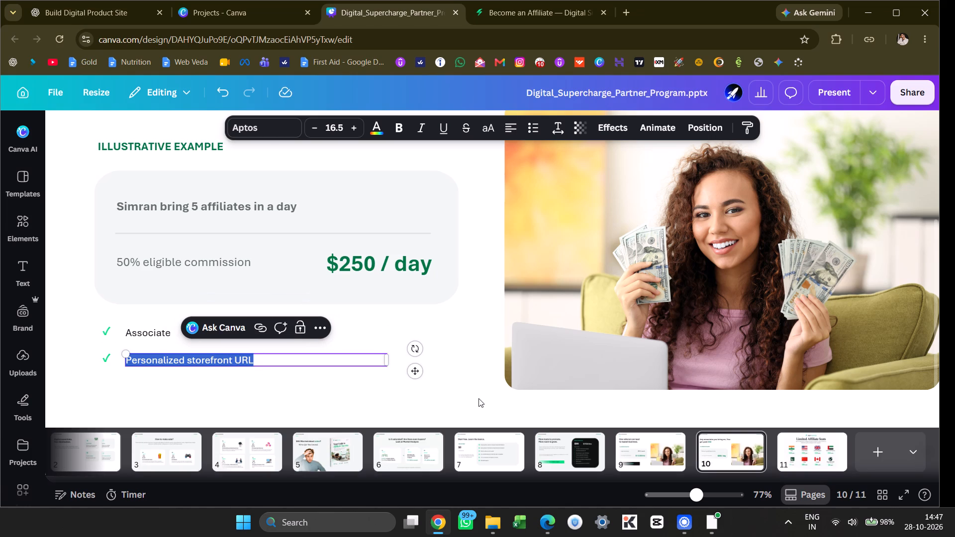
click(234, 0)
click(235, 13)
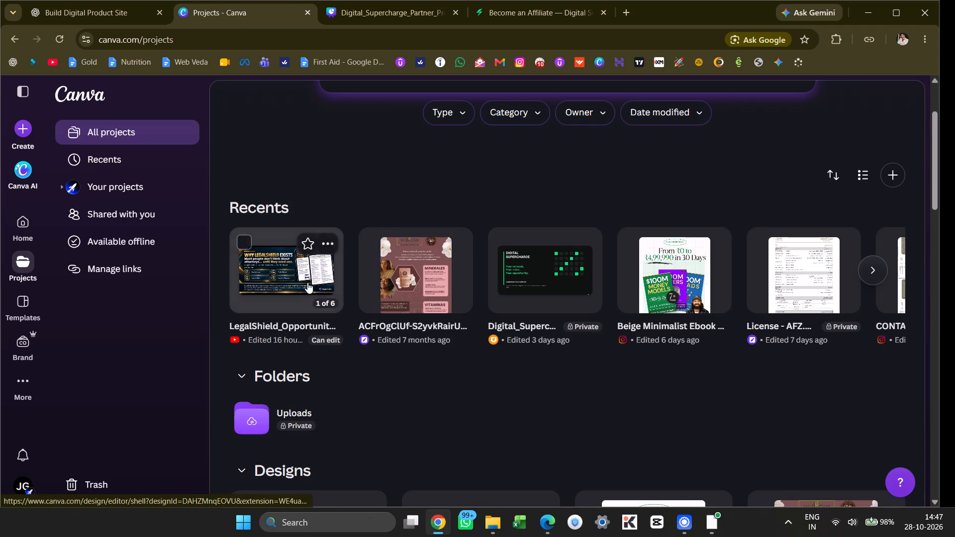
click(306, 281)
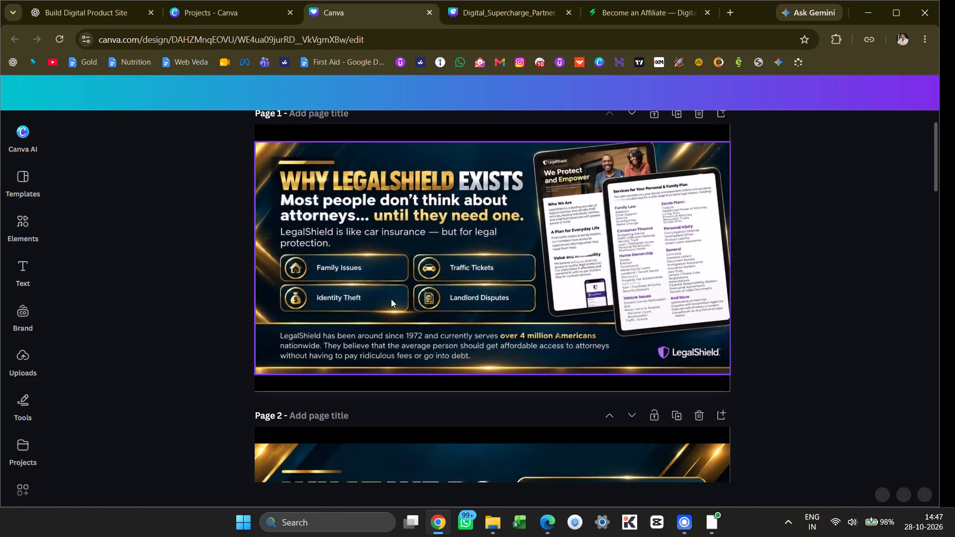
click(391, 299)
click(208, 333)
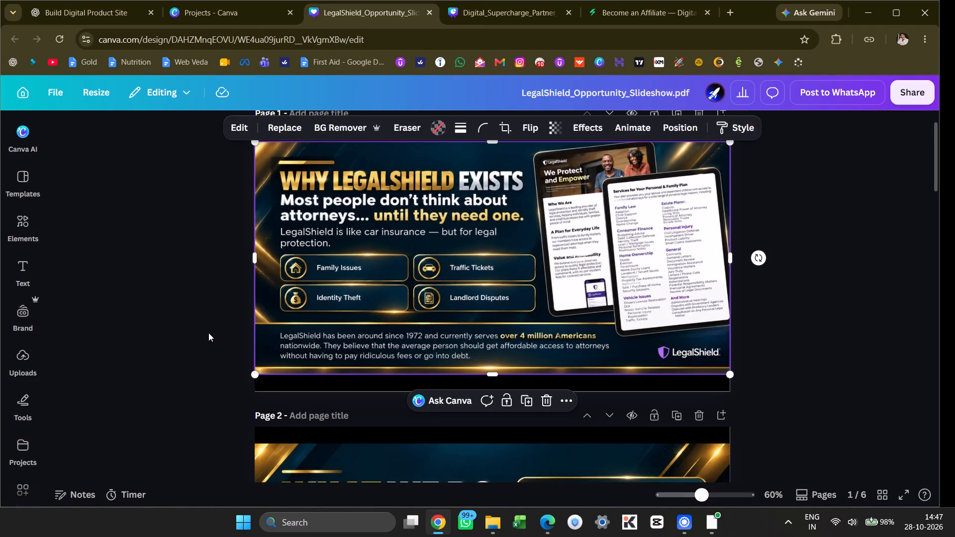
scroll(208, 333, up, 1)
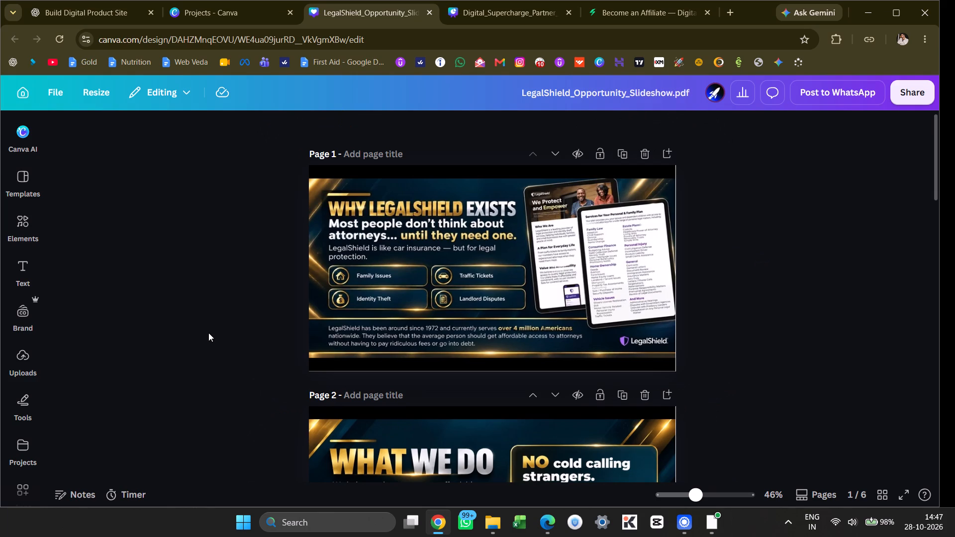
scroll(208, 333, up, 1)
scroll(208, 333, down, 1)
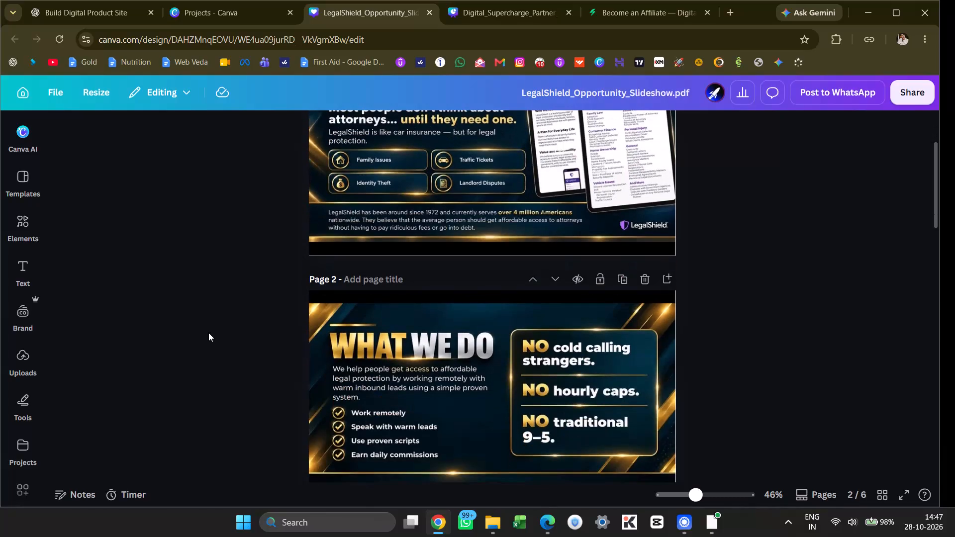
scroll(208, 333, down, 7)
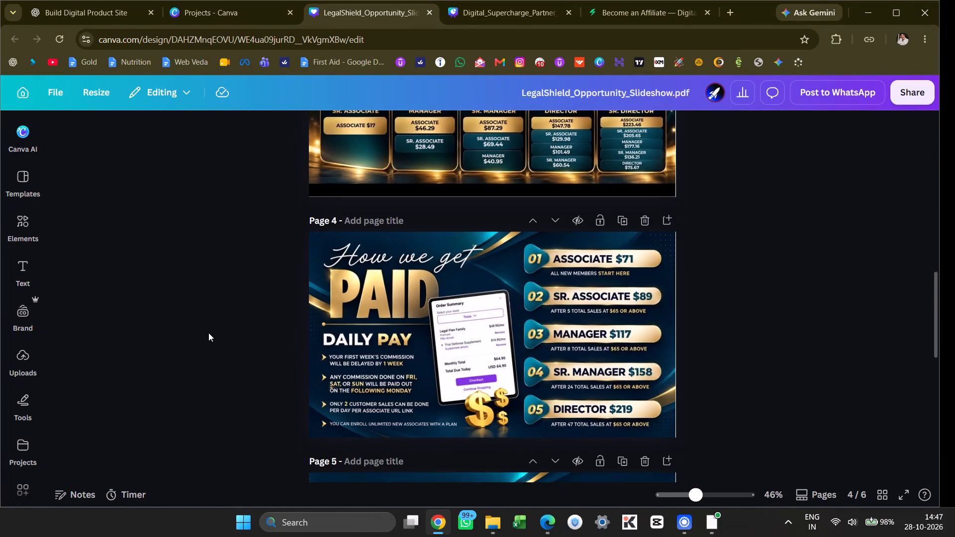
scroll(208, 333, up, 1)
scroll(208, 333, down, 1)
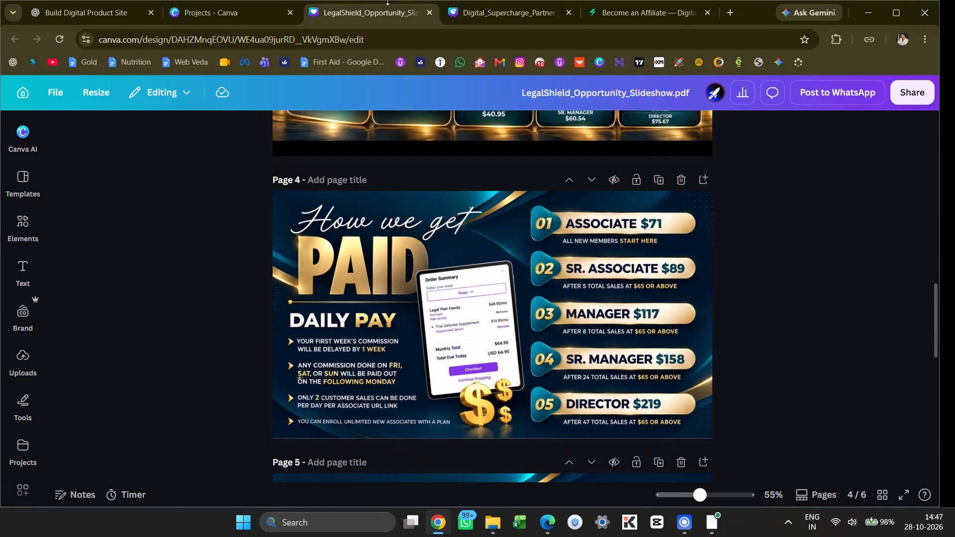
Return to the Digital Supercharge presentation and replace the "Personalized storefront URL" line with "Sr. Associate".
click(512, 4)
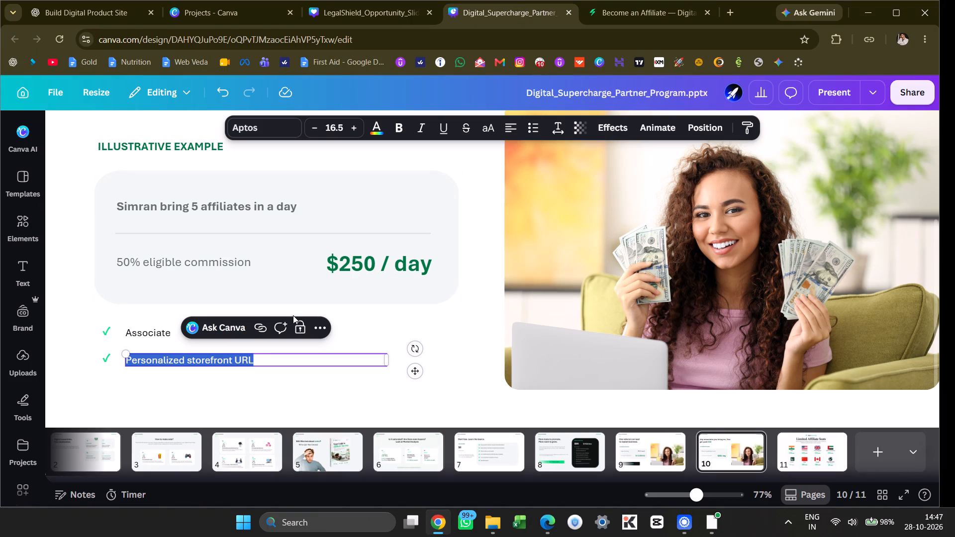
text(Se)
key(BackSpace)
text(r. Associate)
key(space)
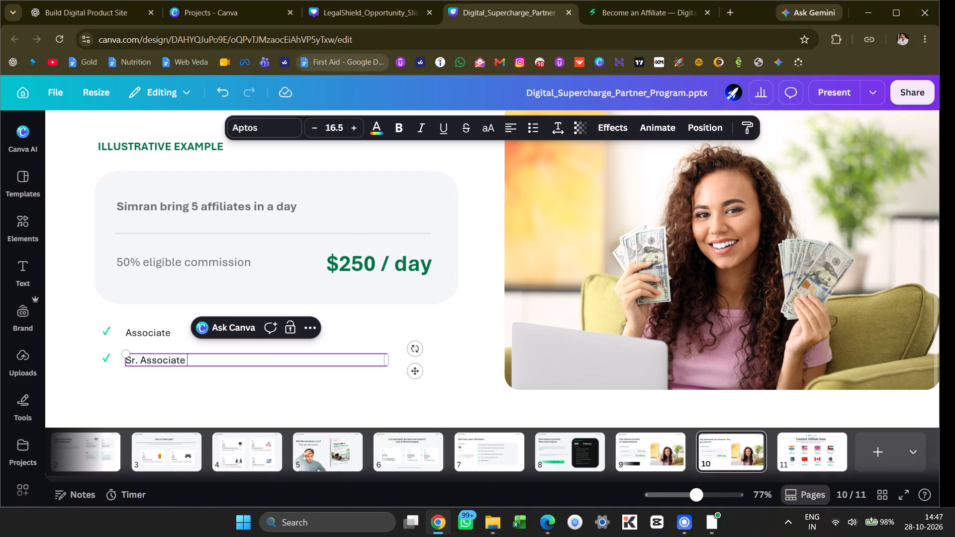
Check the LegalShield rank slide's wording and append "(All new members start here)" to the "Associate" checklist line.
click(367, 25)
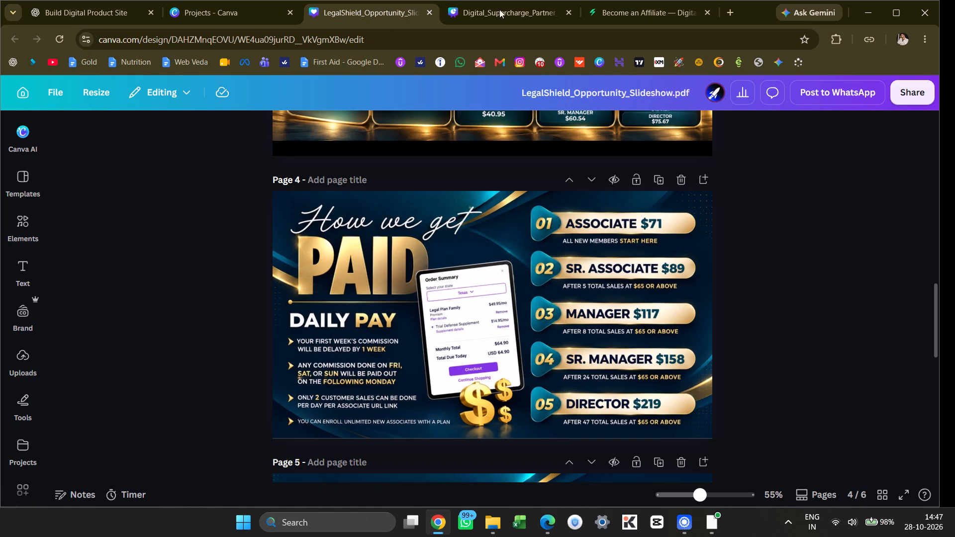
click(525, 8)
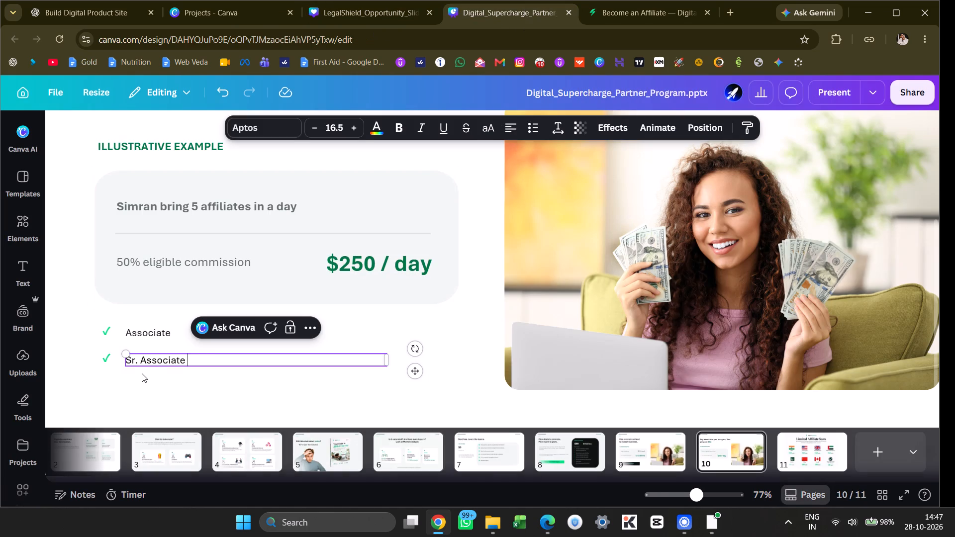
click(142, 373)
double_click(179, 329)
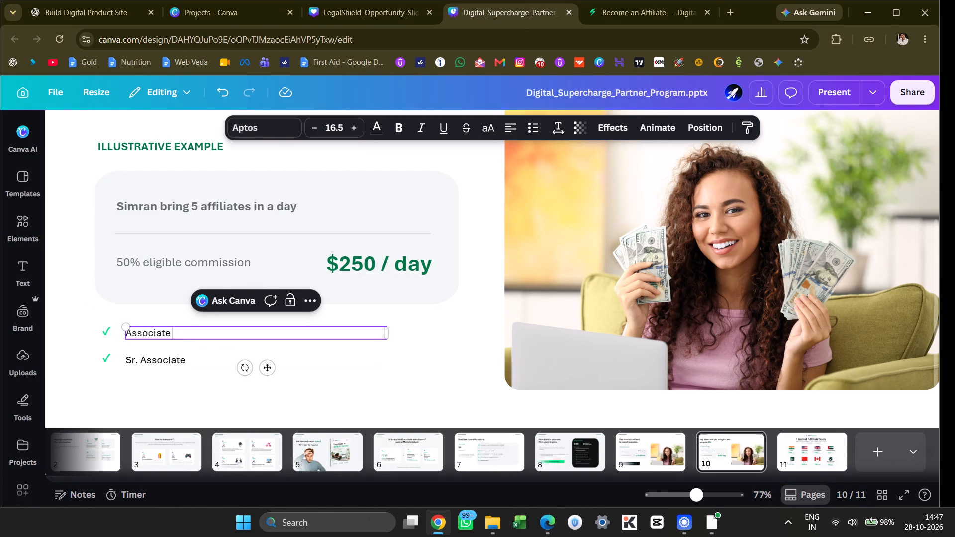
text((All new members start here))
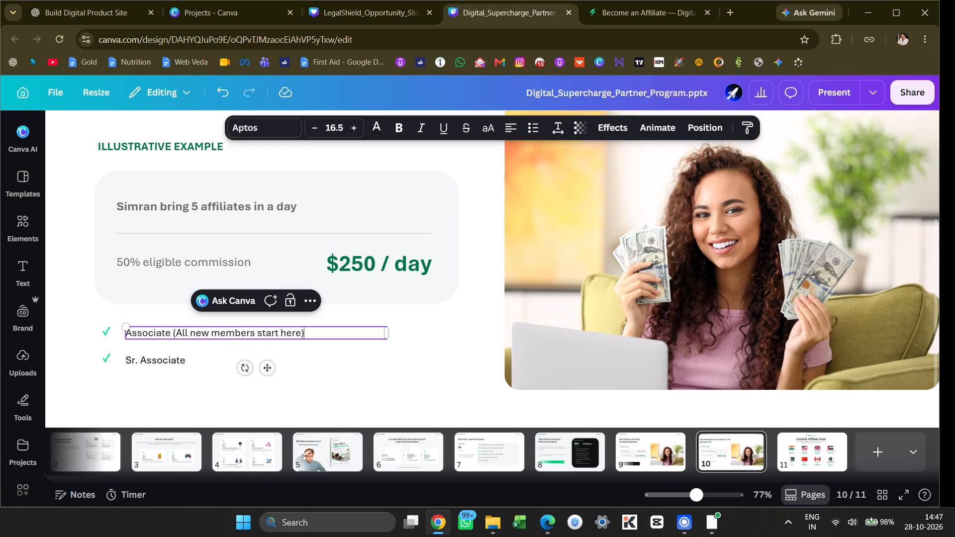
Check the LegalShield rank slide's wording and append "( After 5 sales $60" to the "Sr. Associate" checklist line.
click(352, 18)
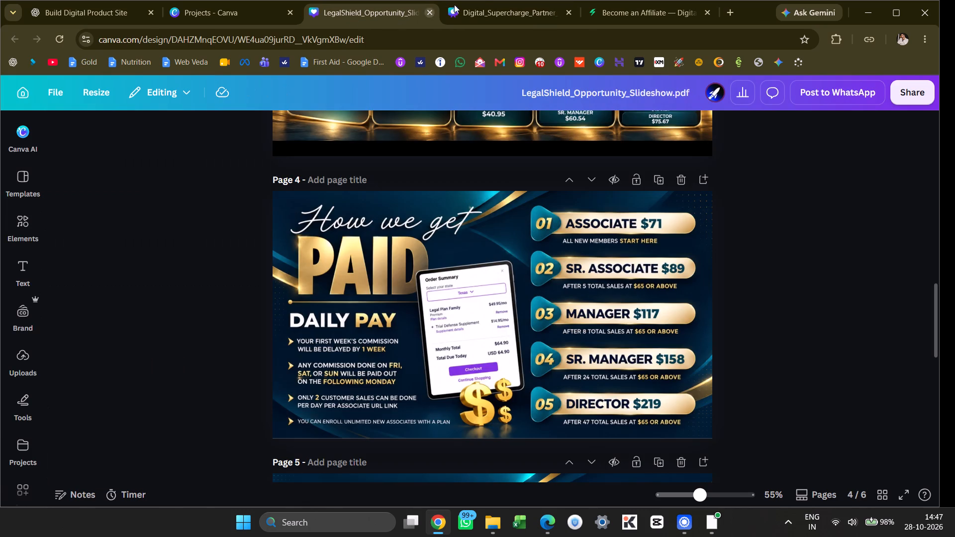
click(480, 1)
click(499, 14)
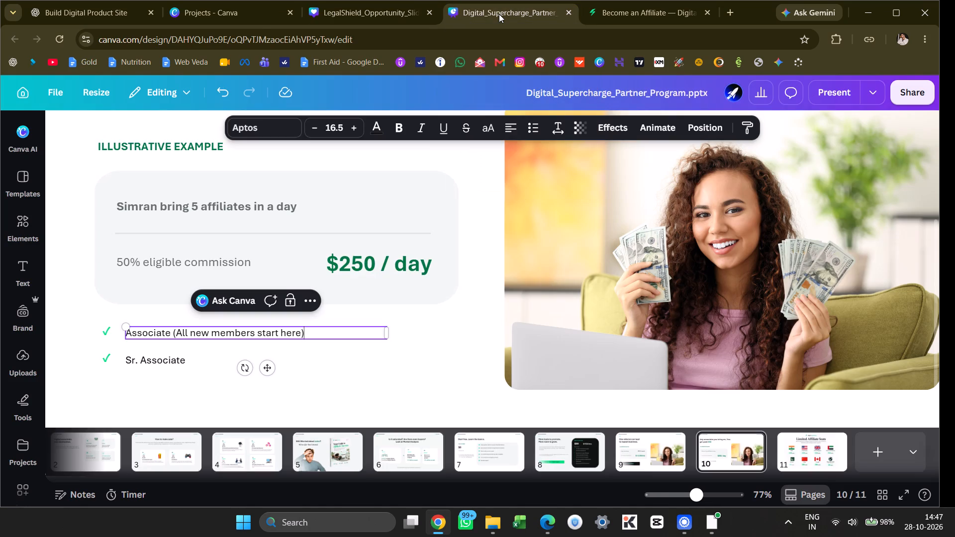
click(441, 316)
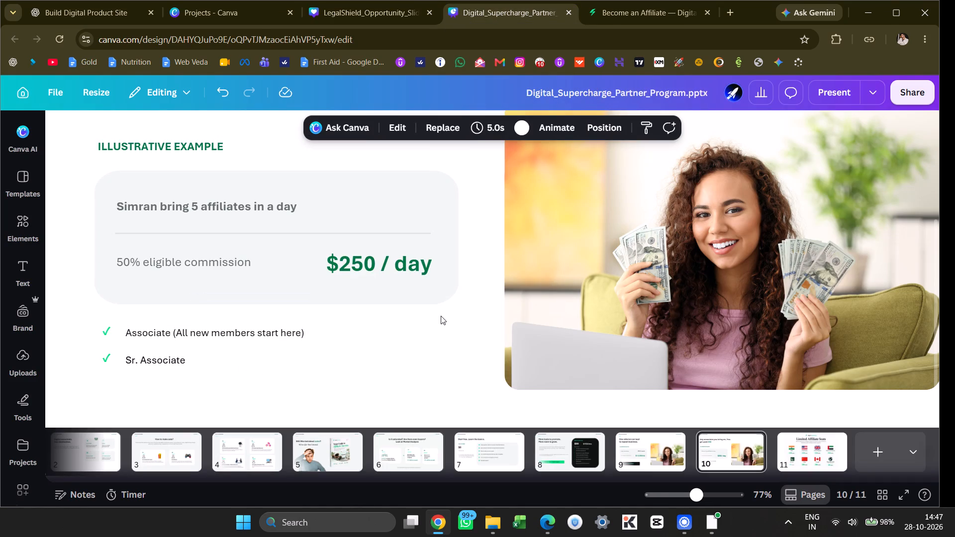
click(235, 356)
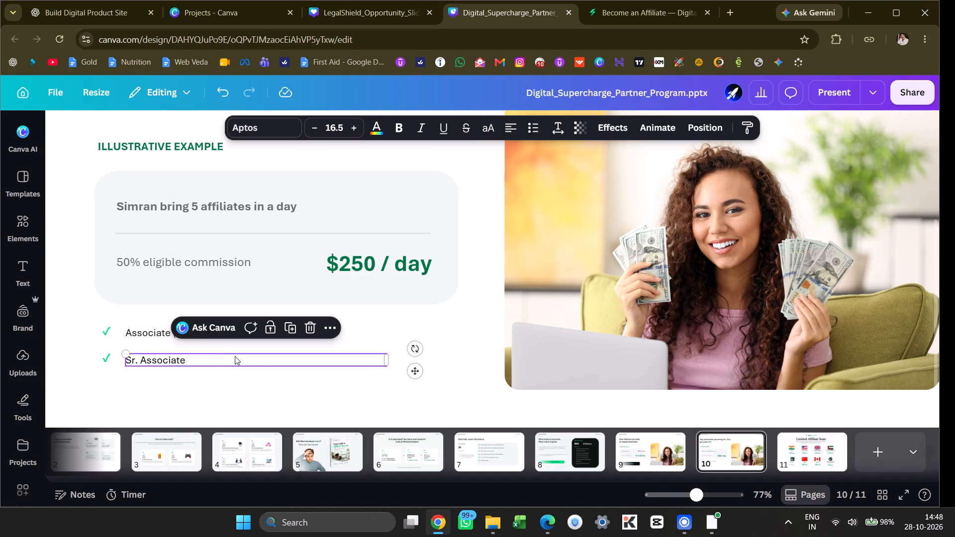
click(230, 358)
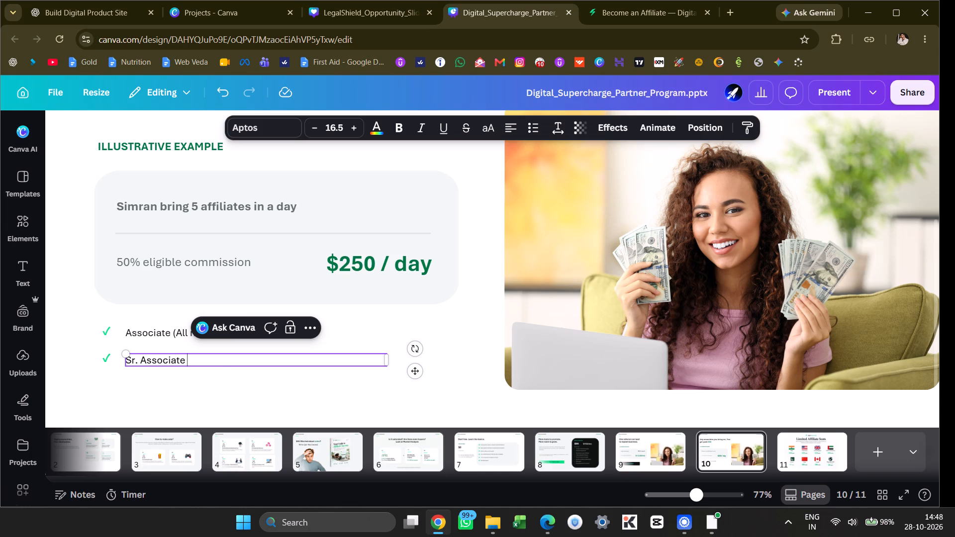
text((a)
key(BackSpace)
click(384, 0)
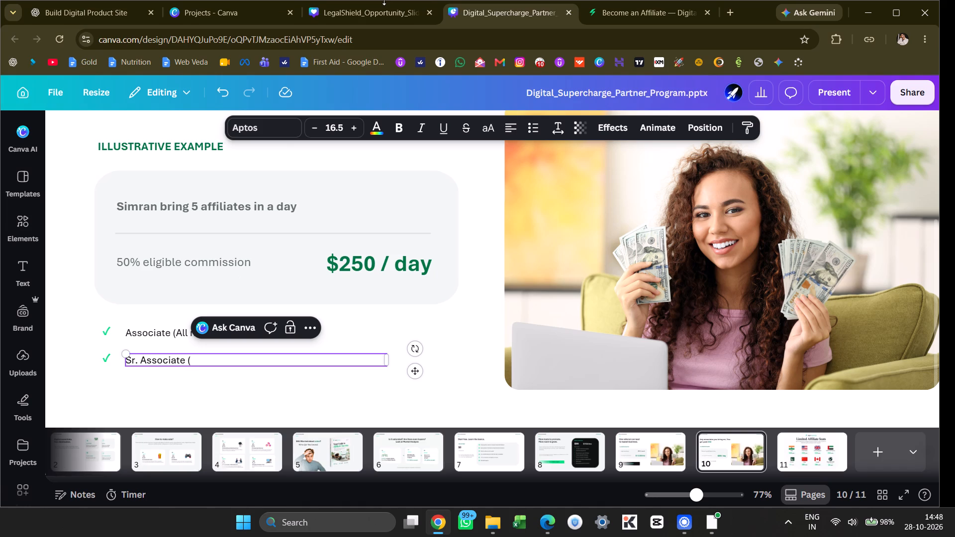
click(384, 7)
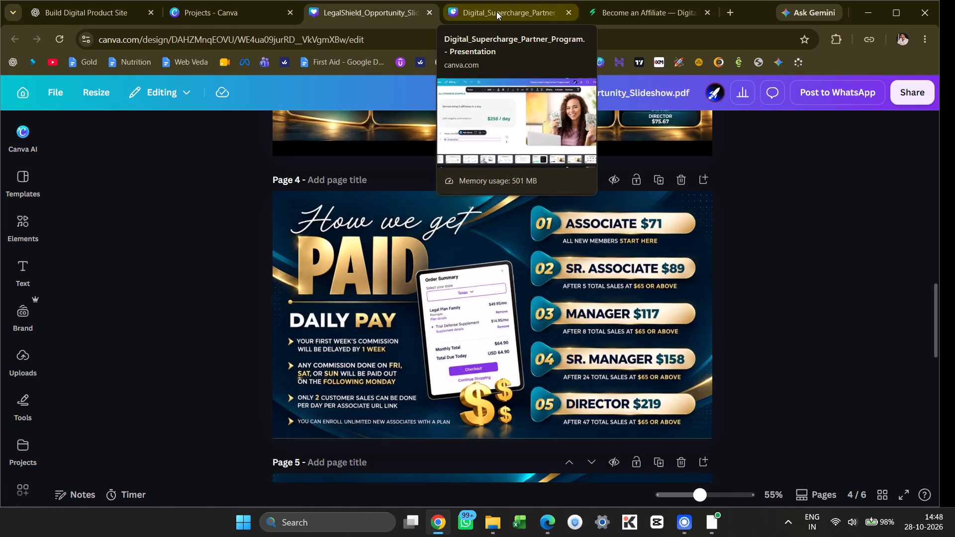
click(496, 11)
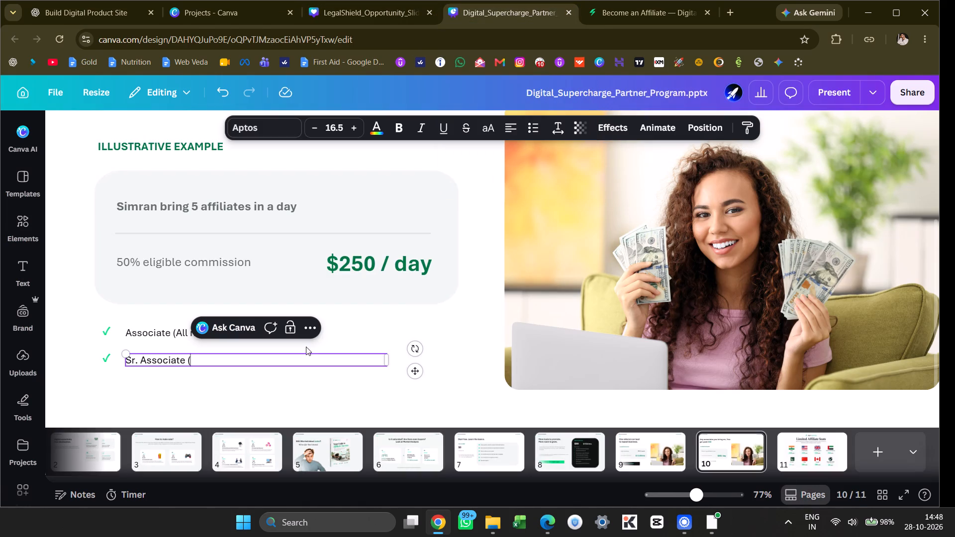
key(space)
text(After 5 sales)
key(space)
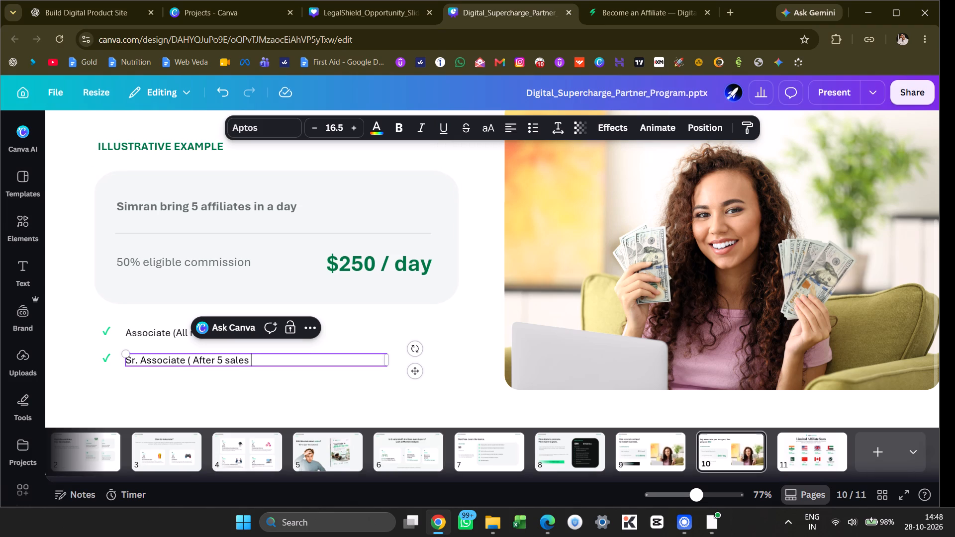
key(shift+dollar)
text(60)
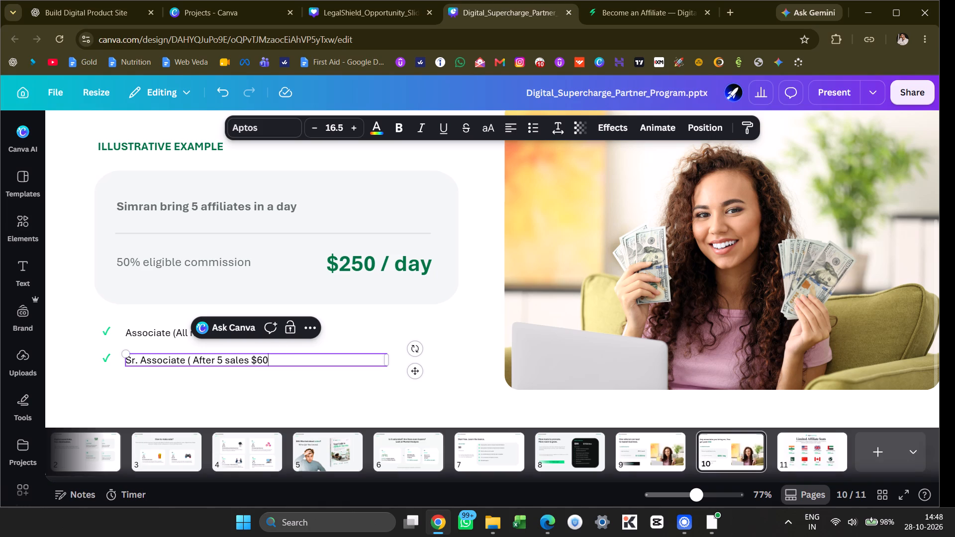
Change the sales count in the "Sr. Associate" line to 10 and close the parenthesis after "$60".
click(224, 363)
key(BackSpace)
key(BackSpace)
text(q0)
key(space)
key(BackSpace)
key(BackSpace)
key(BackSpace)
text(10)
key(space)
click(281, 358)
key(space)
text())
Color the "$60" in the "Sr. Associate" line dark green.
drag(271, 361, 260, 361)
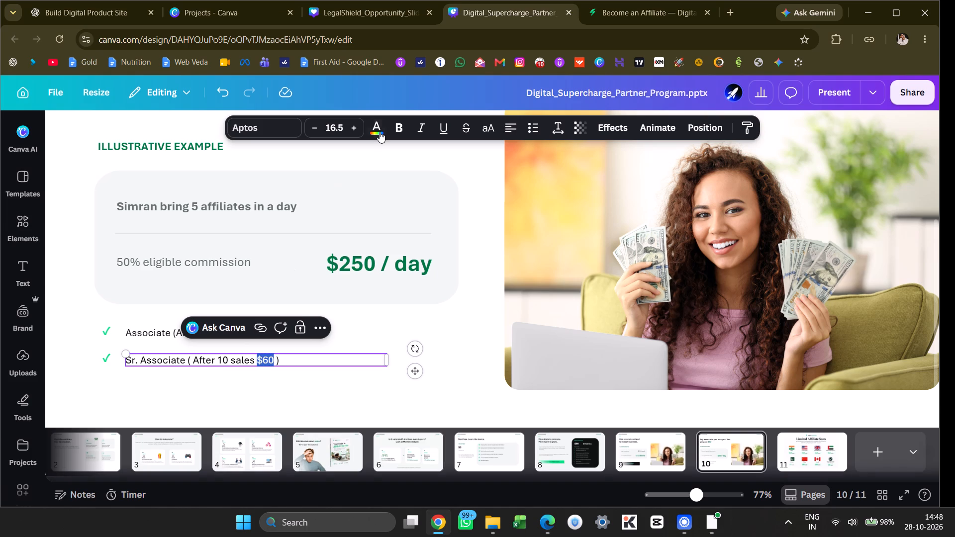
click(380, 132)
click(152, 257)
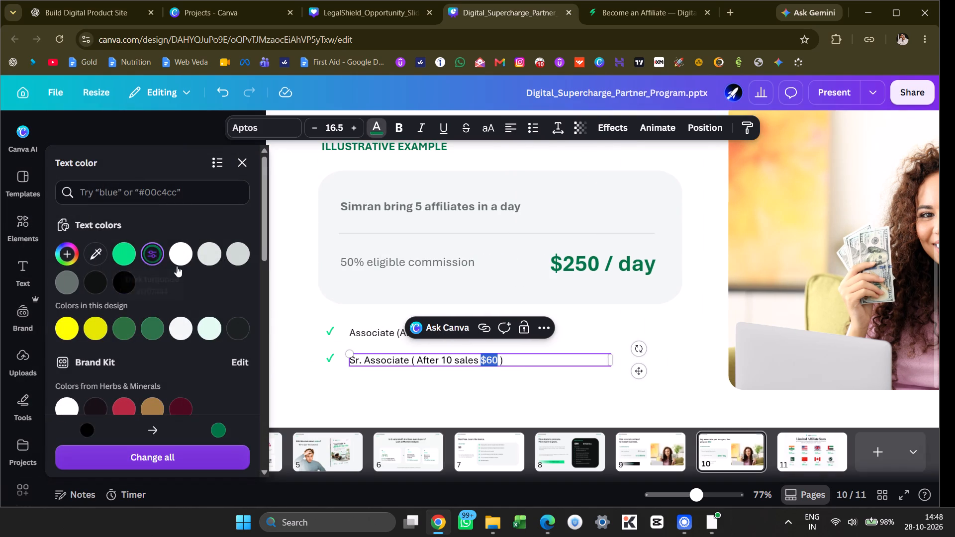
click(363, 397)
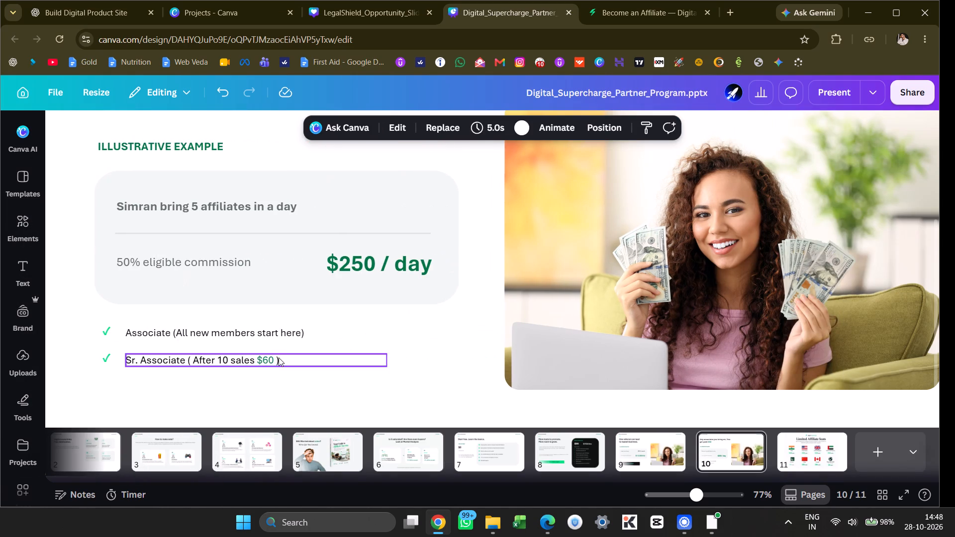
Duplicate the "Sr. Associate" line with its check mark and align the copy directly below as a third checklist line.
drag(89, 365, 200, 359)
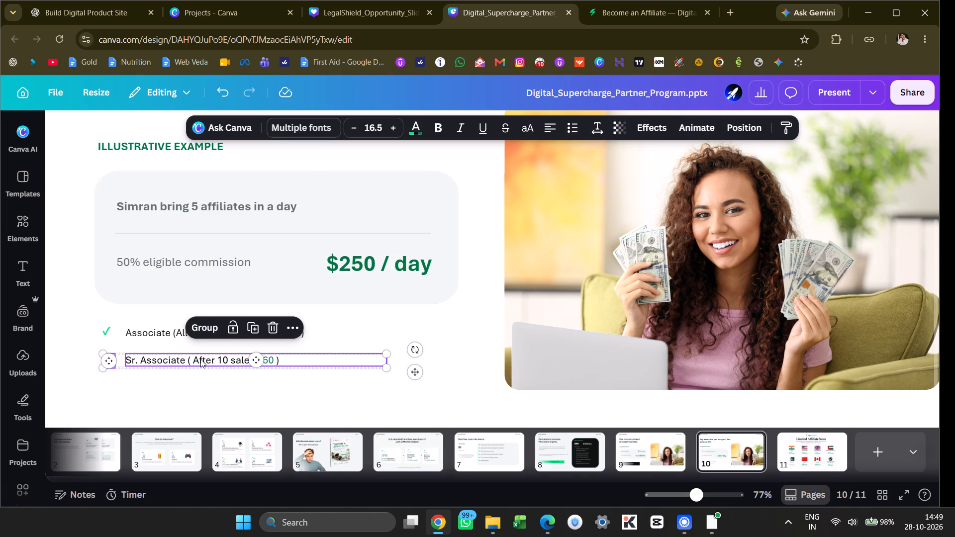
alt+drag(222, 357, 217, 388)
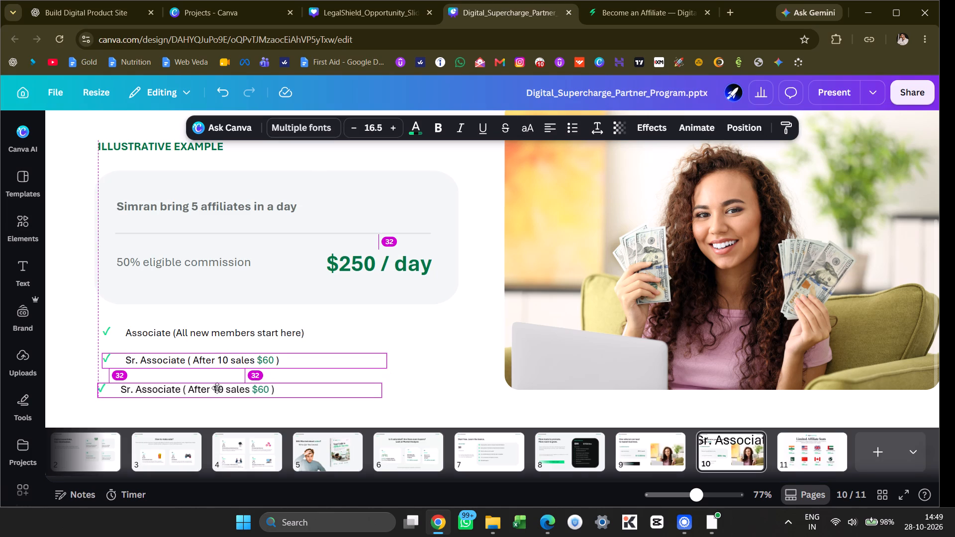
alt+drag(217, 388, 223, 388)
click(368, 370)
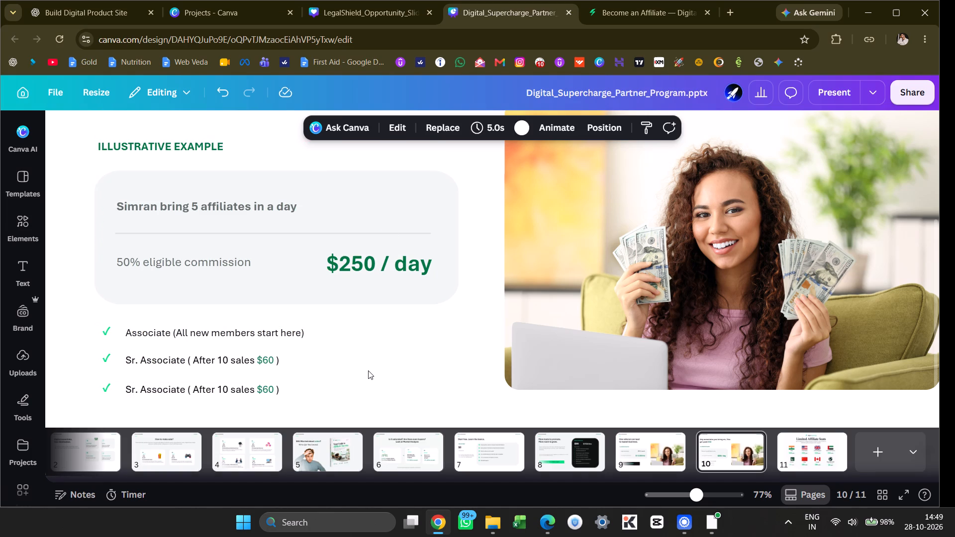
Replace "Sr. Associate" with "Manager" in the third checklist line.
click(178, 397)
double_click(186, 393)
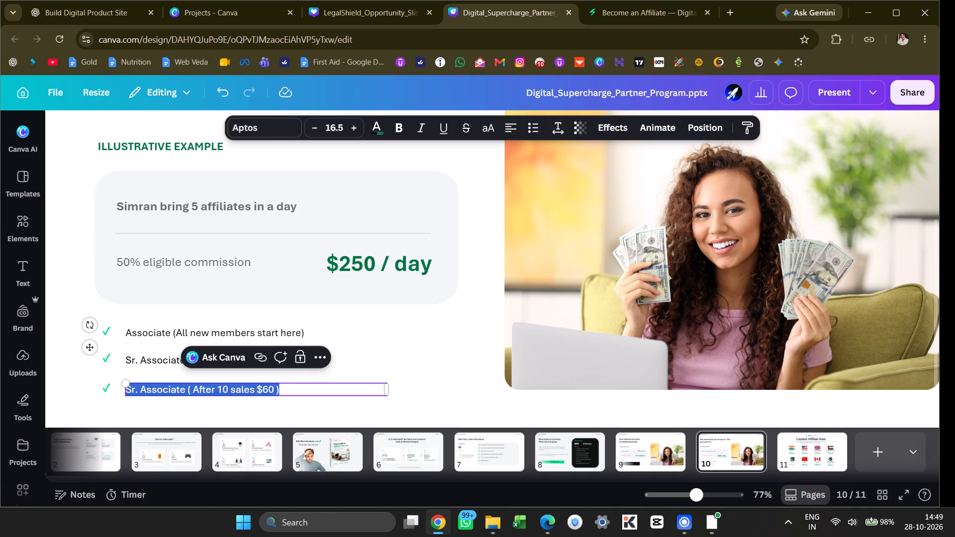
click(186, 389)
drag(186, 389, 125, 393)
text(Manager)
key(space)
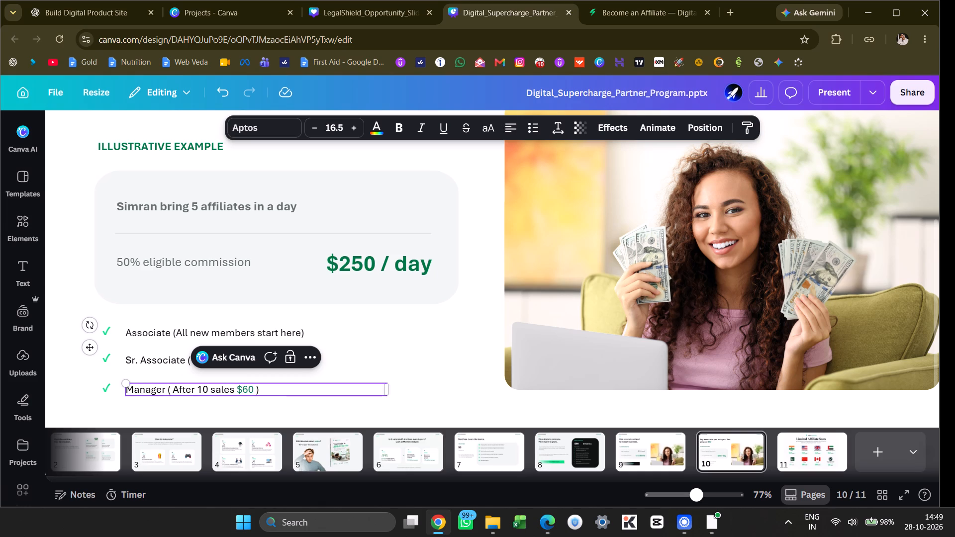
Set the "Manager" line's requirement to 20 sales and its payout to $75.
click(211, 391)
key(BackSpace)
key(BackSpace)
key(BackSpace)
text(20)
key(space)
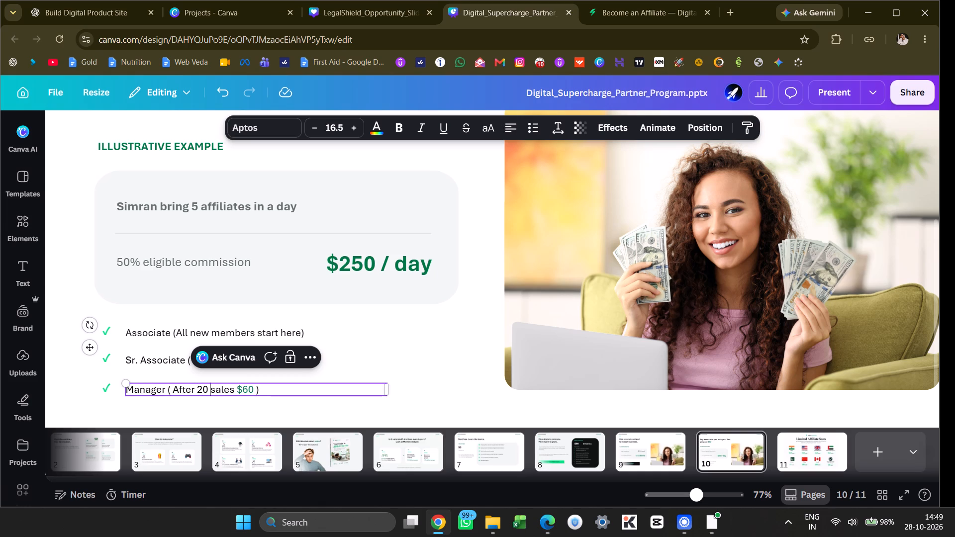
click(250, 392)
key(BackSpace)
key(7)
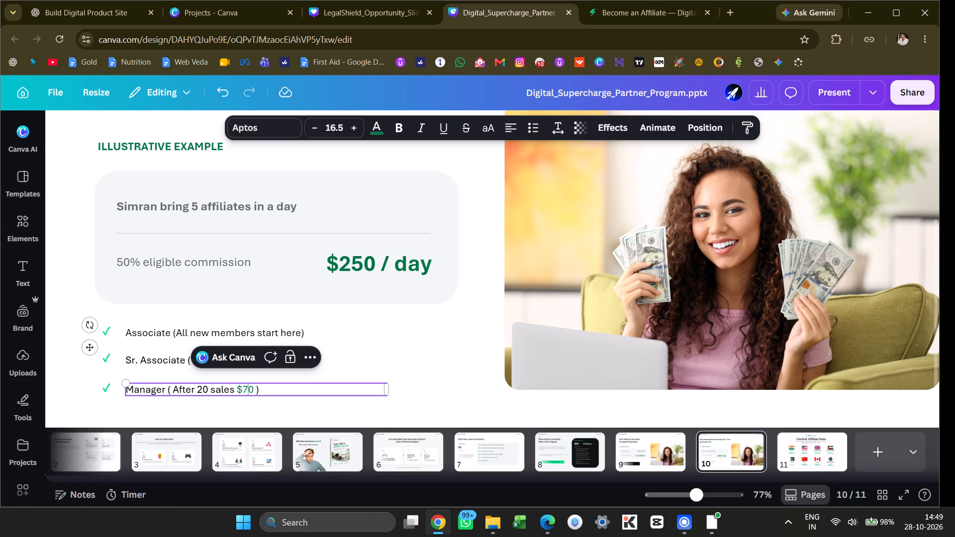
click(254, 391)
key(BackSpace)
key(5)
click(423, 345)
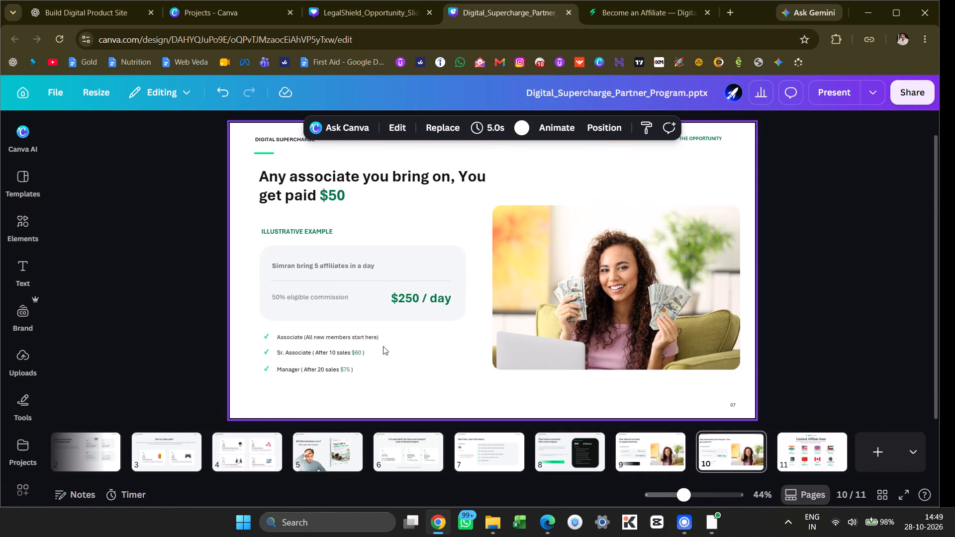
Review page 10's overall layout, including the headline, example card, photo and three rank lines.
scroll(383, 346, up, 1)
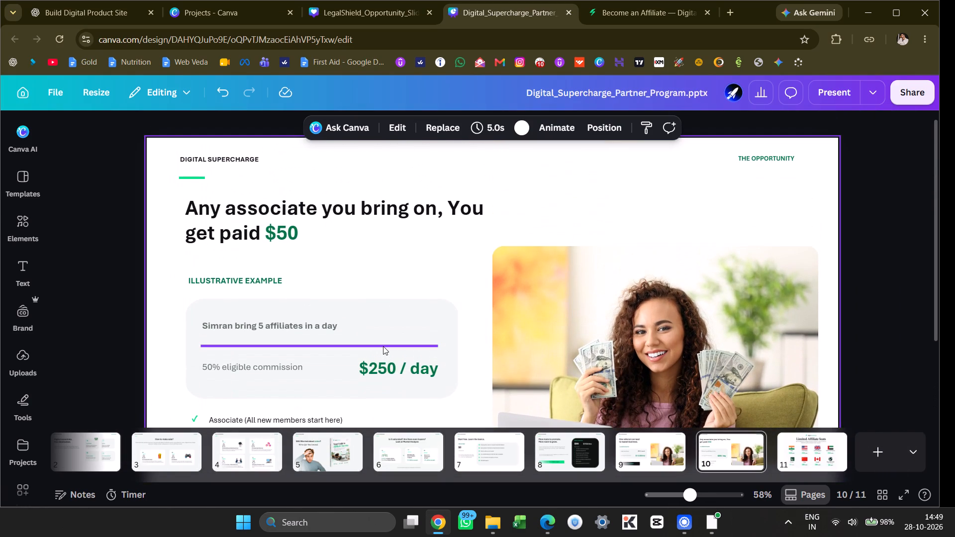
scroll(348, 238, down, 2)
scroll(348, 238, up, 1)
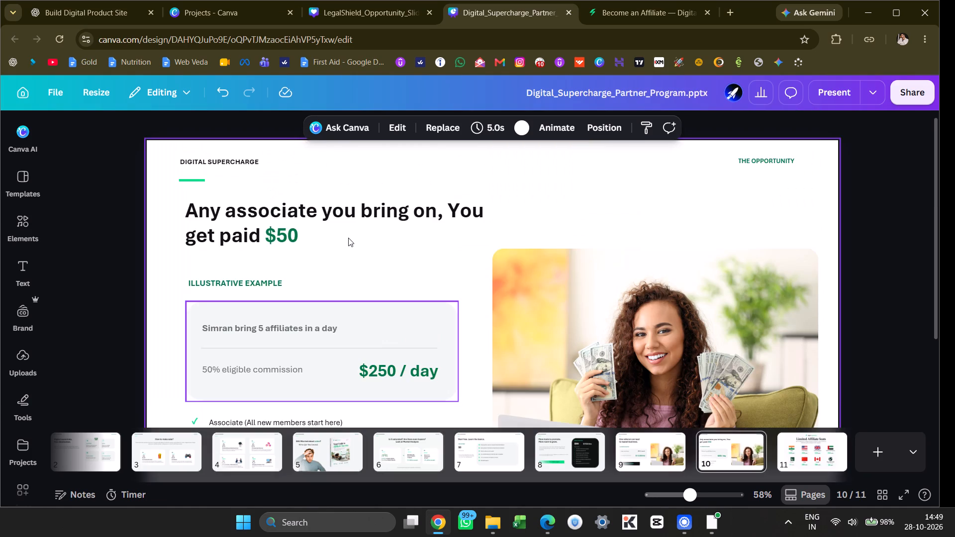
scroll(348, 238, down, 1)
scroll(348, 238, up, 1)
scroll(348, 238, down, 2)
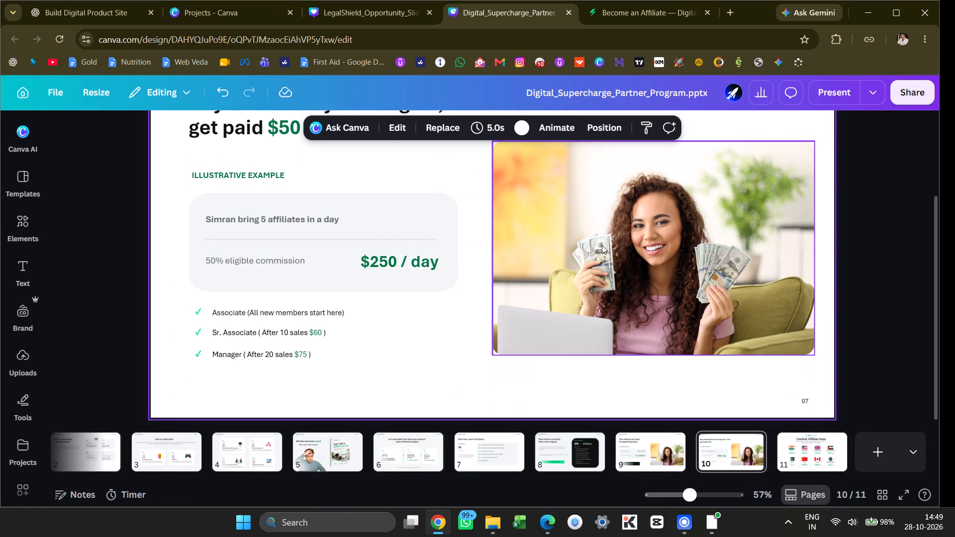
scroll(602, 245, up, 1)
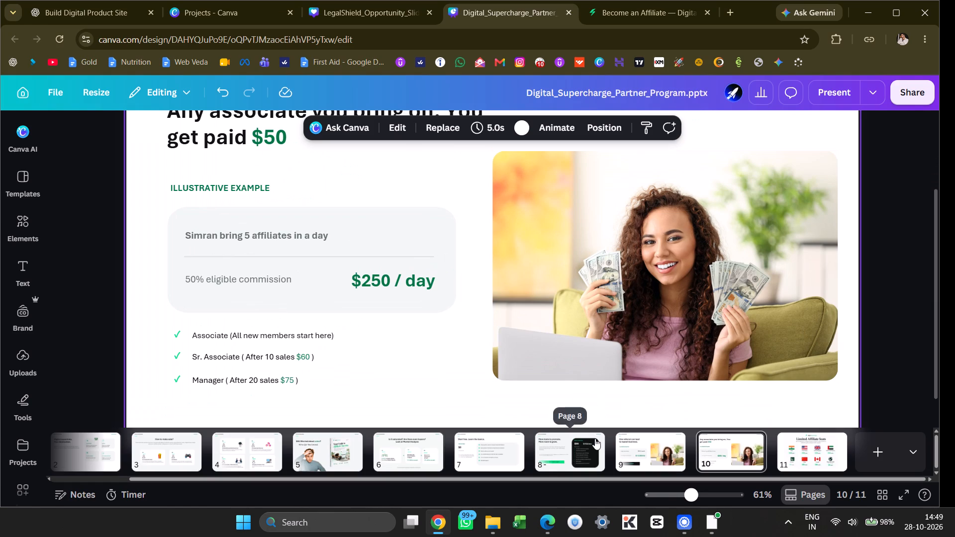
Compare page 9 with page 10, then search the elements library for "money" from page 10.
click(649, 448)
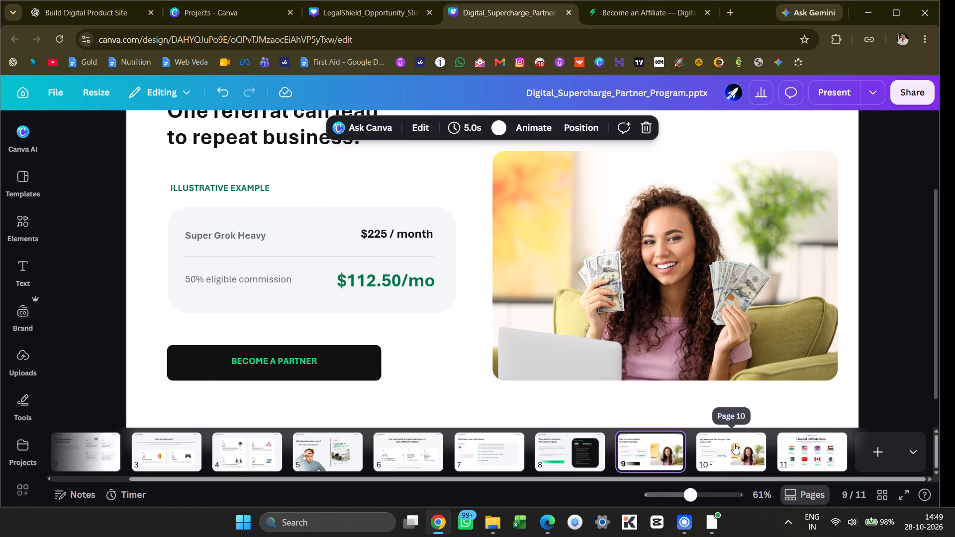
click(734, 444)
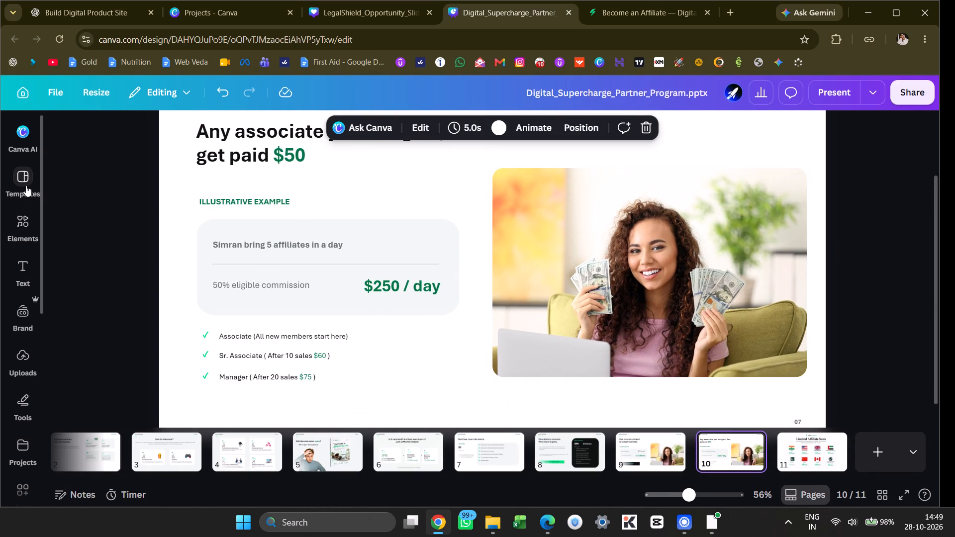
click(25, 219)
click(145, 143)
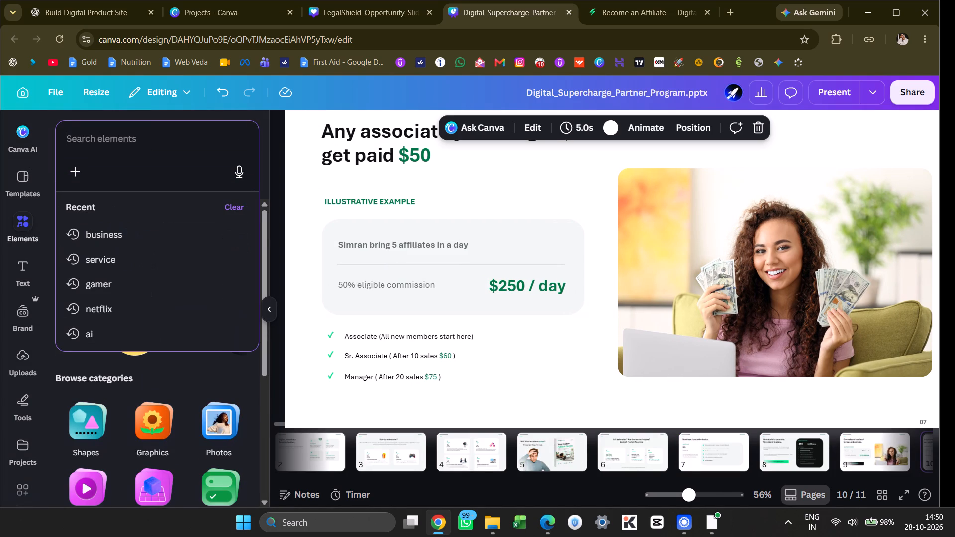
key(m)
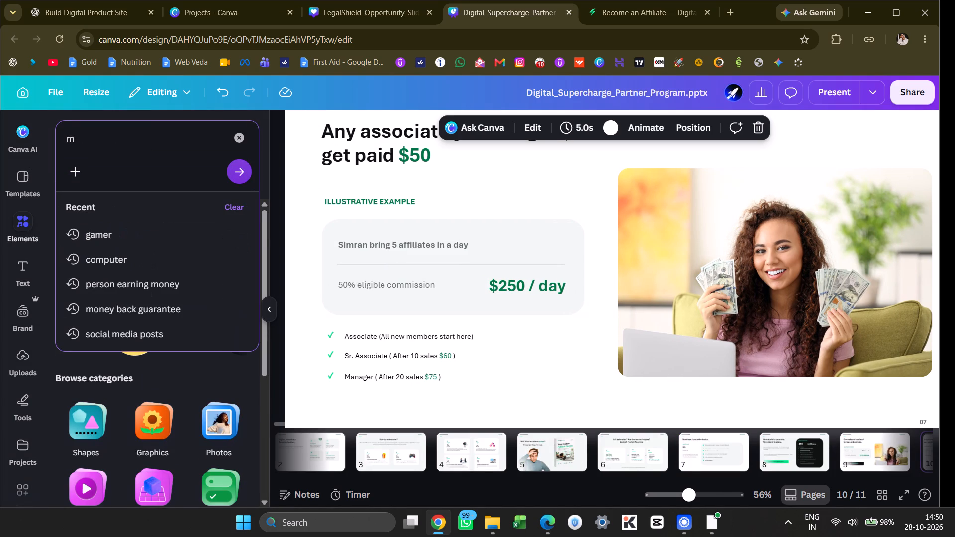
text(oney)
key(Return)
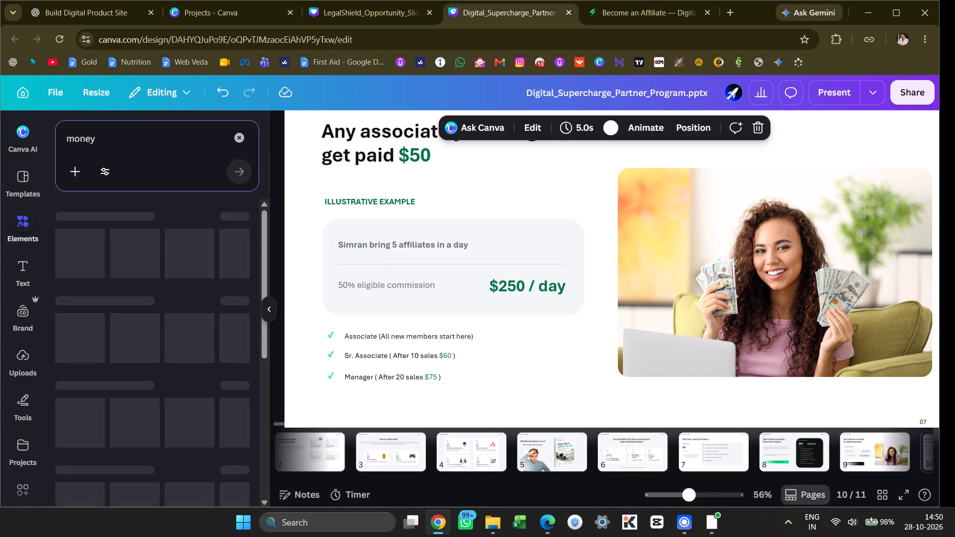
Browse the "money" videos and photos for a picture to use on page 10.
scroll(170, 307, down, 1)
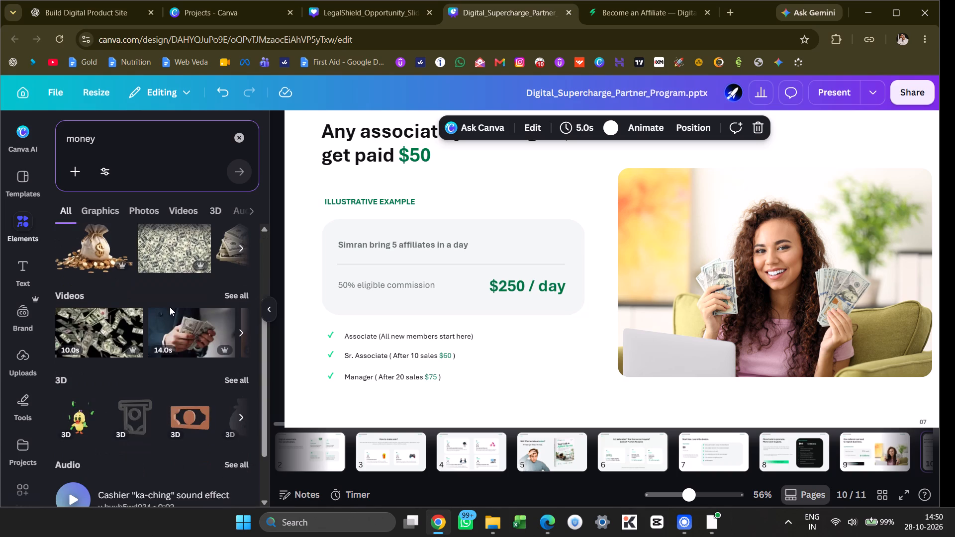
scroll(170, 307, left, 1)
scroll(172, 358, left, 6)
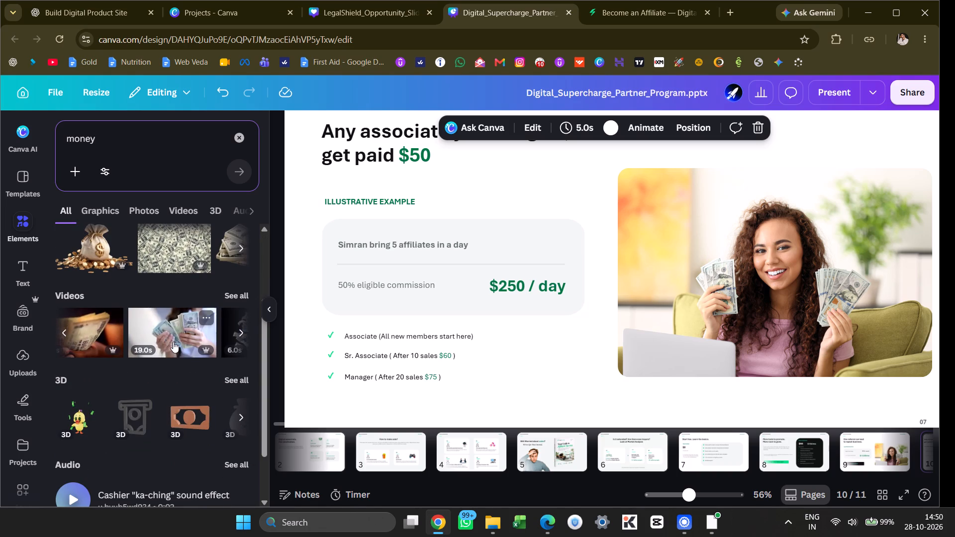
scroll(173, 342, left, 3)
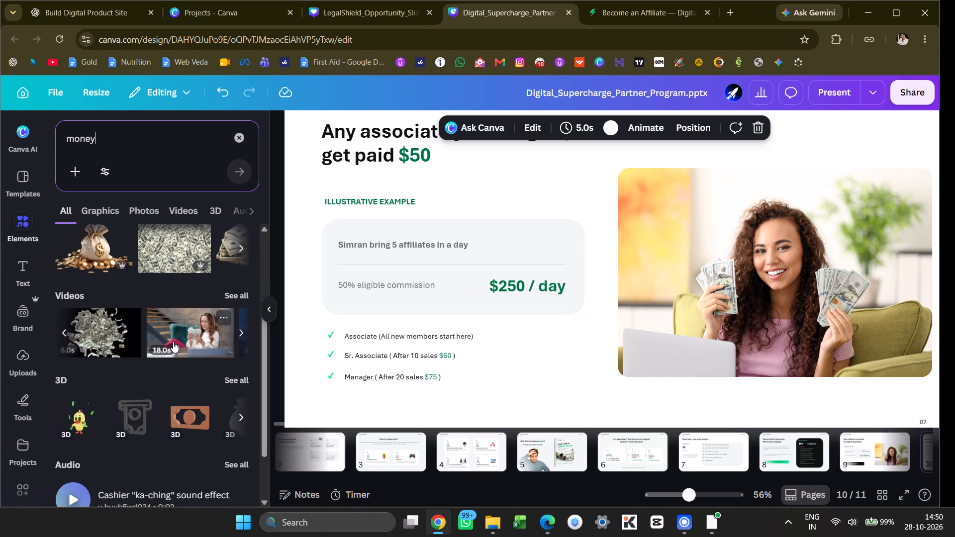
scroll(173, 342, left, 3)
scroll(173, 342, up, 4)
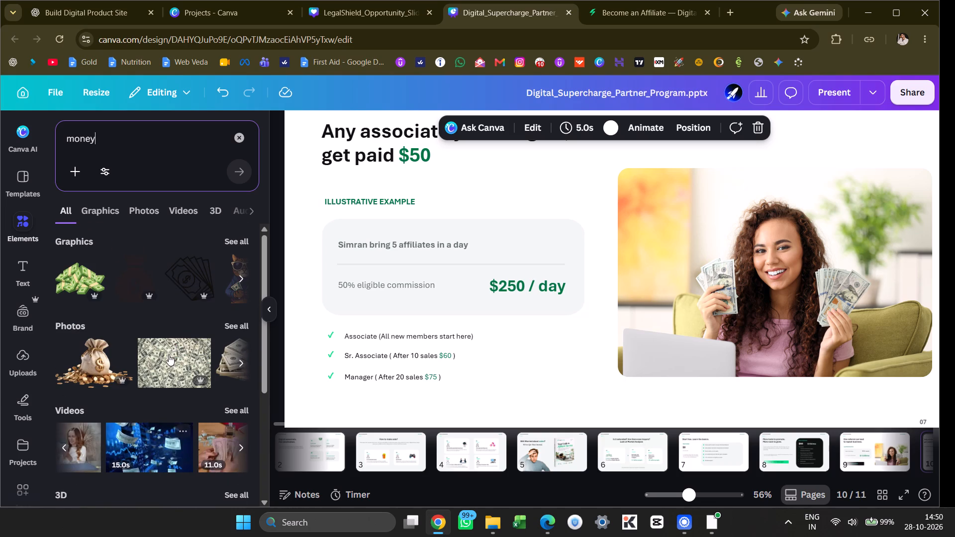
scroll(169, 355, left, 6)
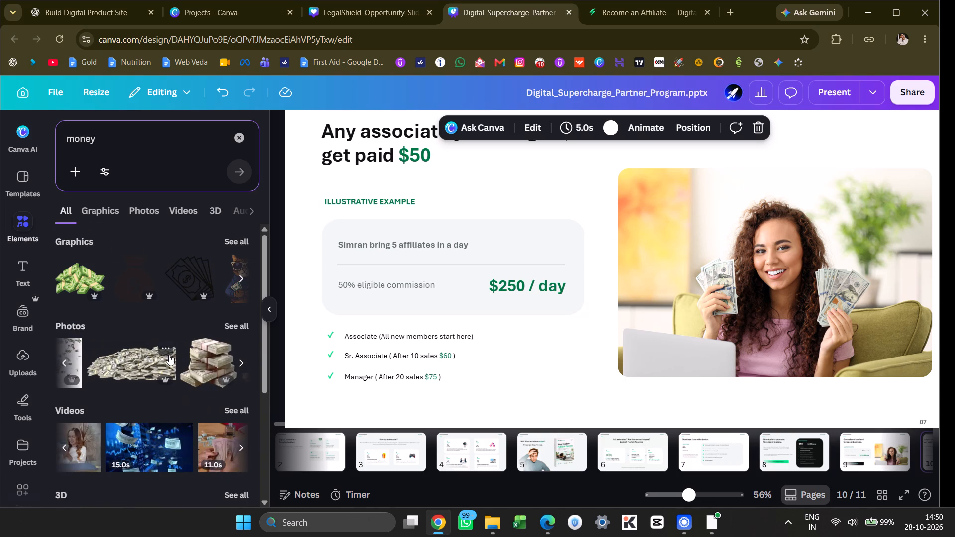
Replace the elements search with "person with money".
key(BackSpace)
key(BackSpace)
key(BackSpace)
key(BackSpace)
key(BackSpace)
key(BackSpace)
key(BackSpace)
key(BackSpace)
key(BackSpace)
key(BackSpace)
key(BackSpace)
key(BackSpace)
key(BackSpace)
key(BackSpace)
key(BackSpace)
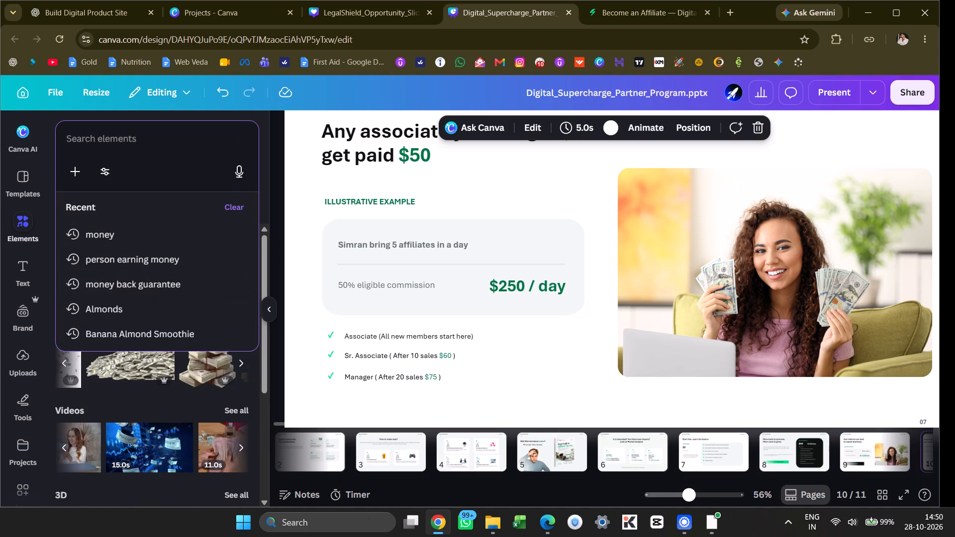
text(person with money)
key(Return)
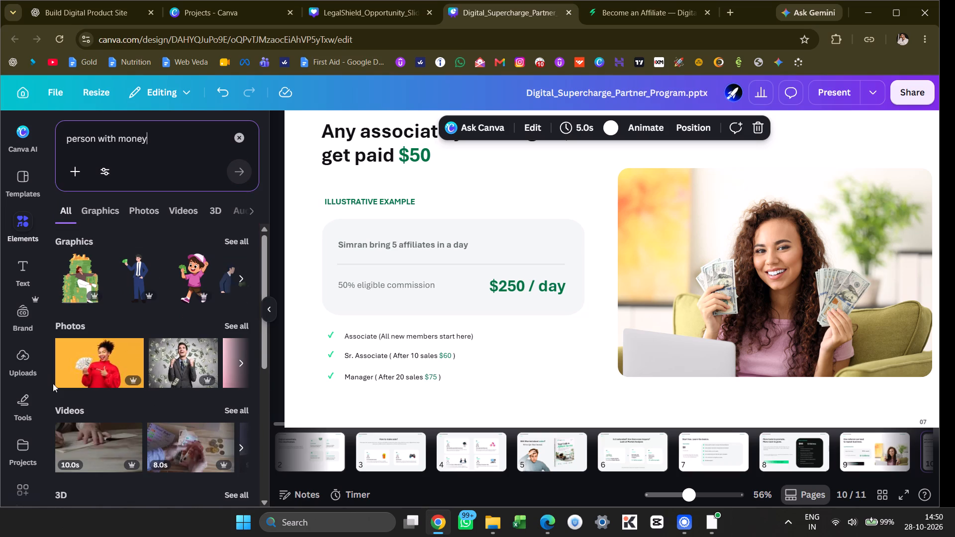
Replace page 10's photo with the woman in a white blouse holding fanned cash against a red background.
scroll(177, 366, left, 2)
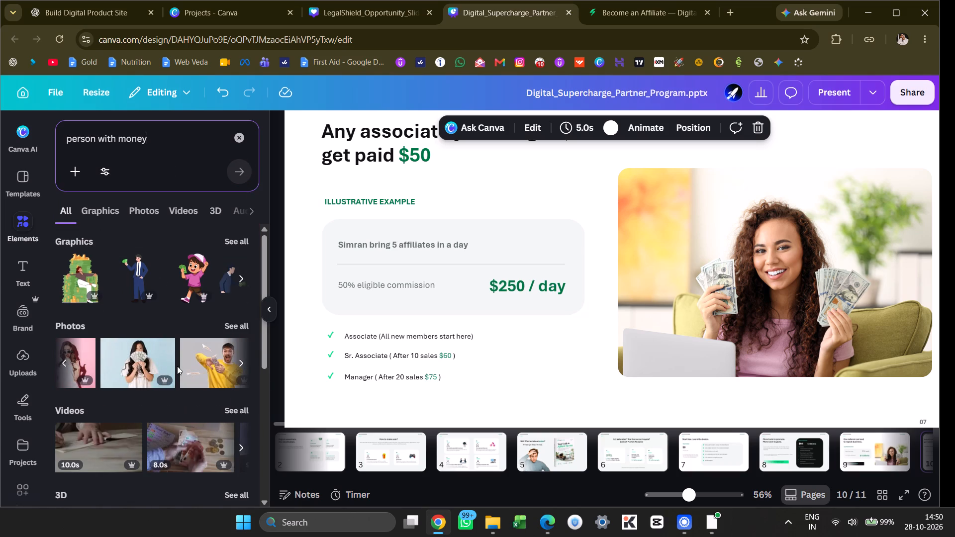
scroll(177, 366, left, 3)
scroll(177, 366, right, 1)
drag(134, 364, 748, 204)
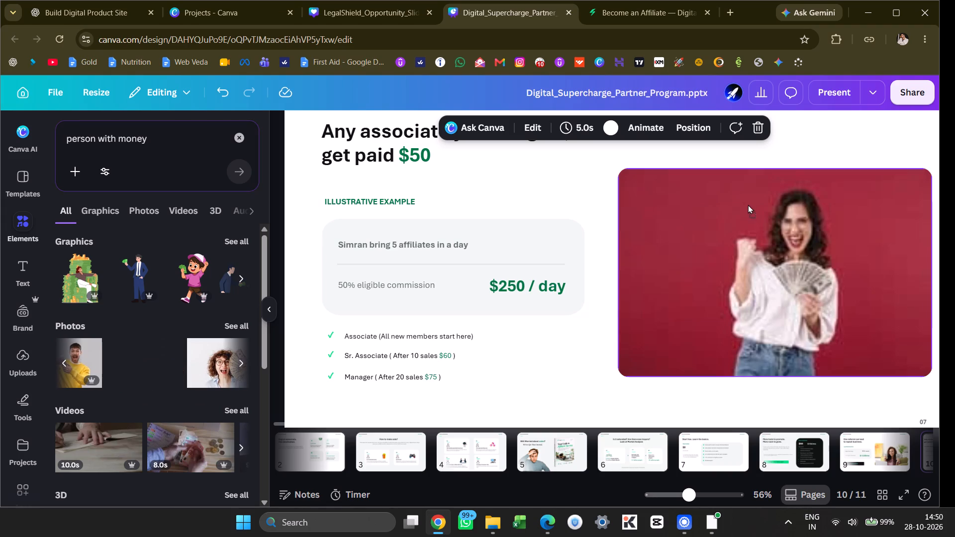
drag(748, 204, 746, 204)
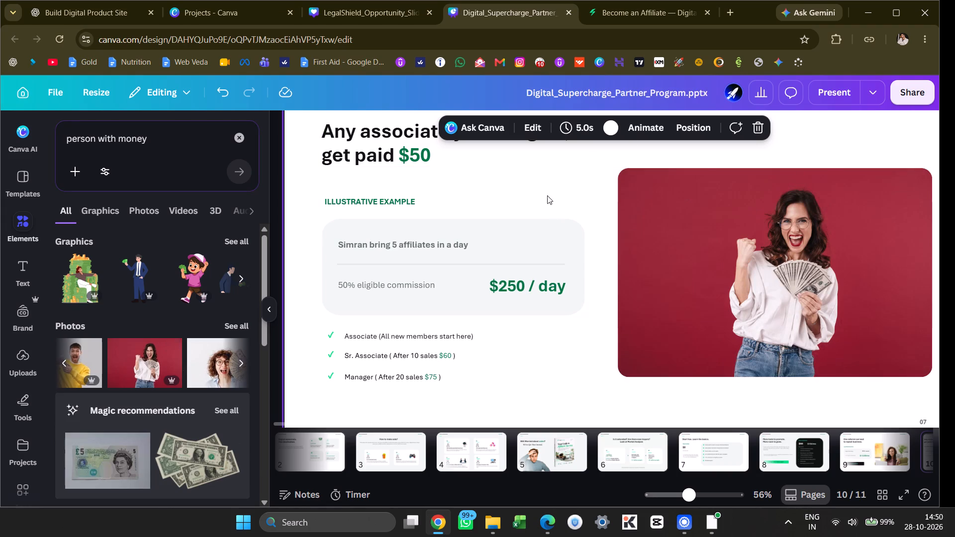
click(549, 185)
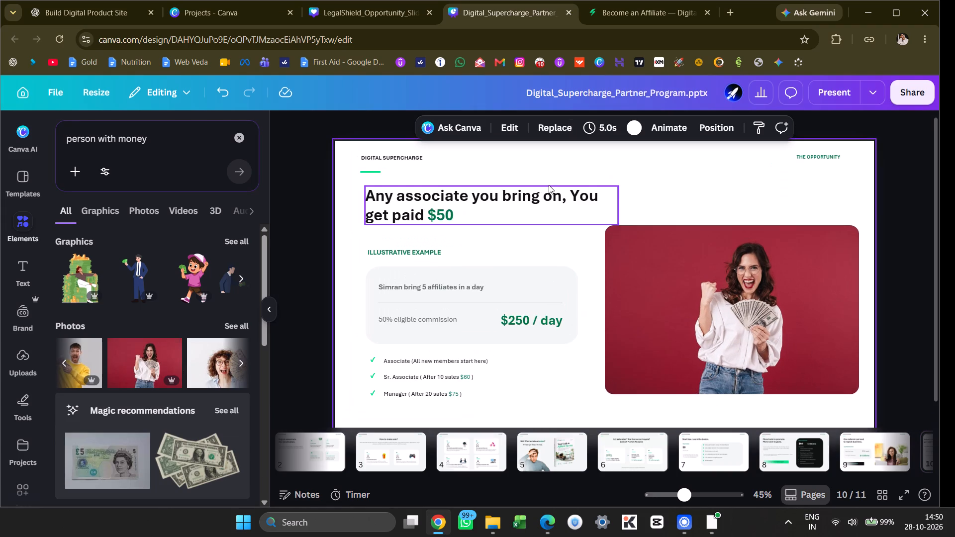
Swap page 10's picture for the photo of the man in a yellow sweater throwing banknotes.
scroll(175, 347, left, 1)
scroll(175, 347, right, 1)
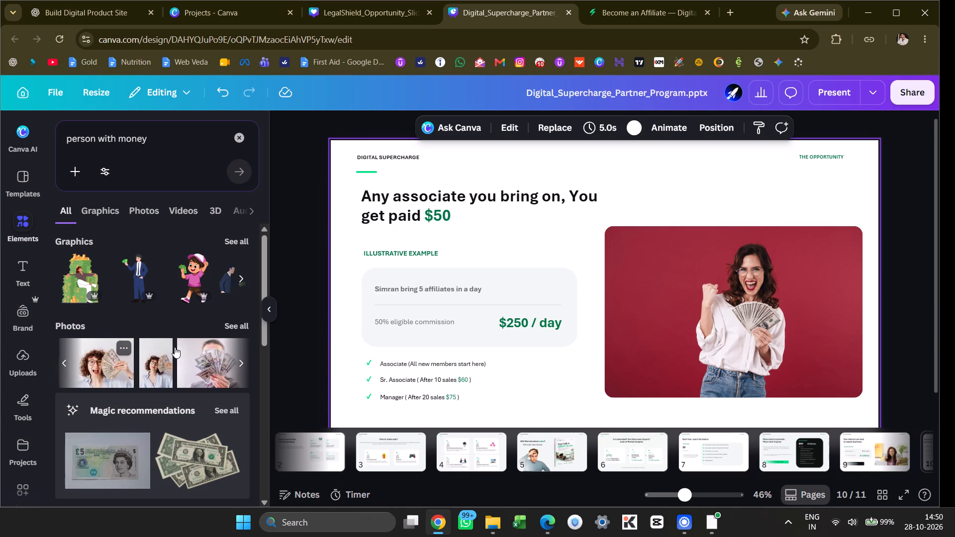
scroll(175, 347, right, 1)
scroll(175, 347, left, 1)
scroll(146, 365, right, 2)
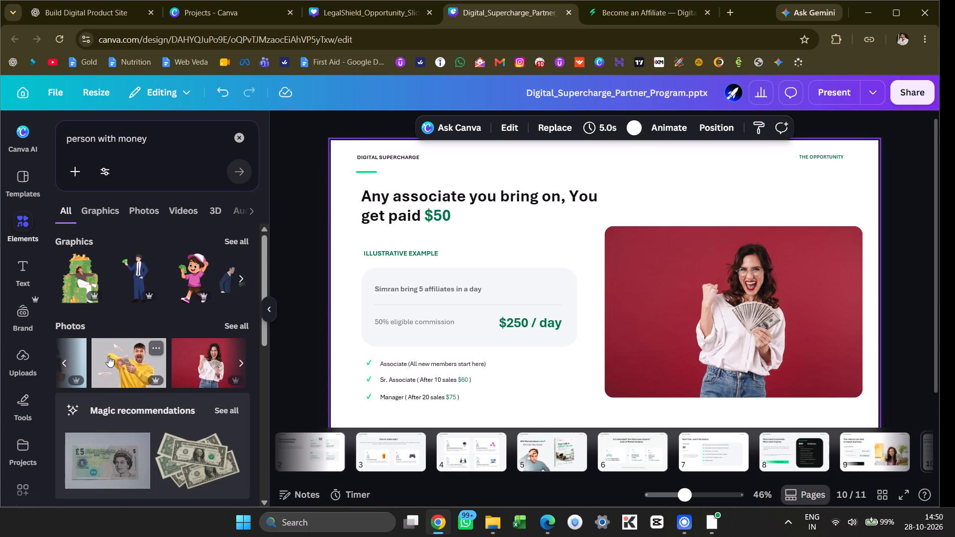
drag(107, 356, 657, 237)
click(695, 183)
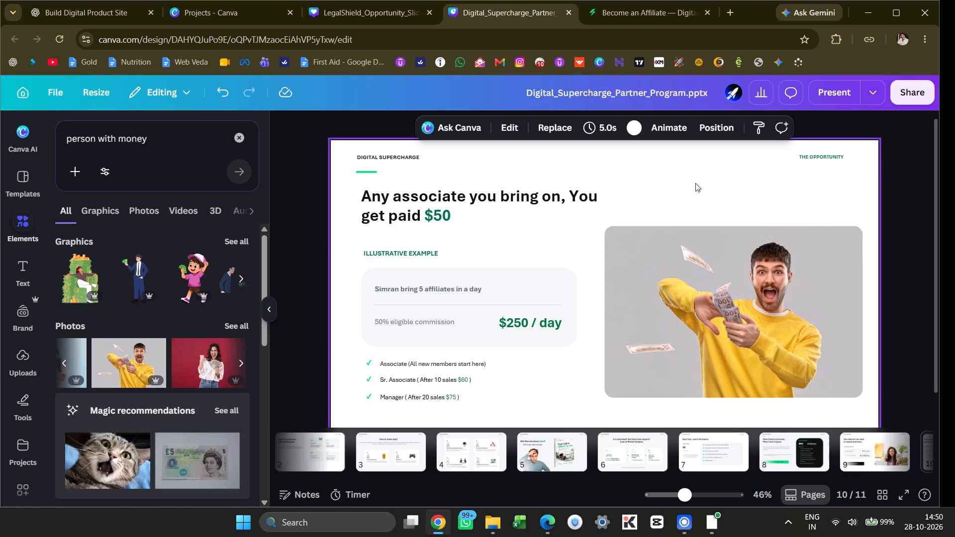
Remove the background from the photo of the man in the yellow sweater on page 10.
scroll(695, 183, down, 1)
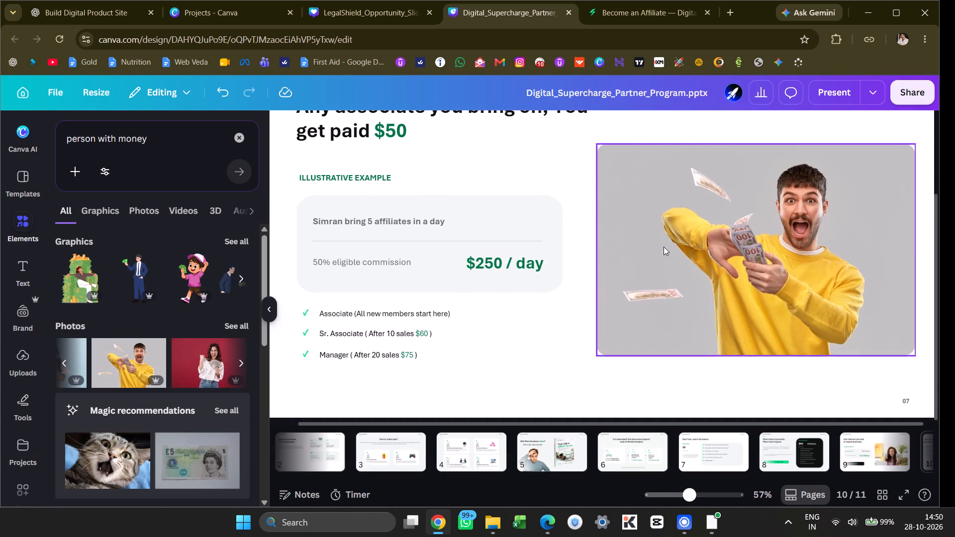
click(664, 247)
click(468, 132)
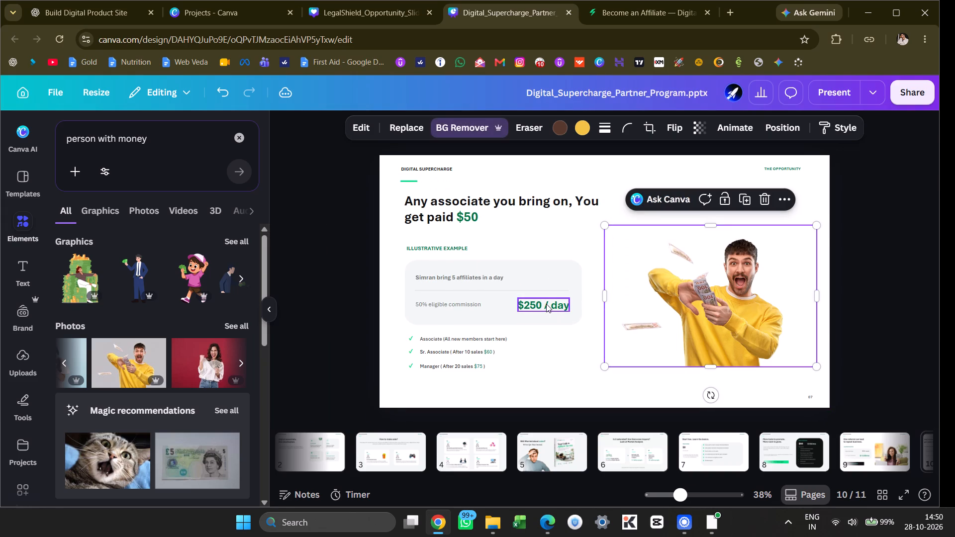
Replace the man's cutout with the photo of the woman holding fanned cash, originally on a red background.
drag(205, 363, 654, 294)
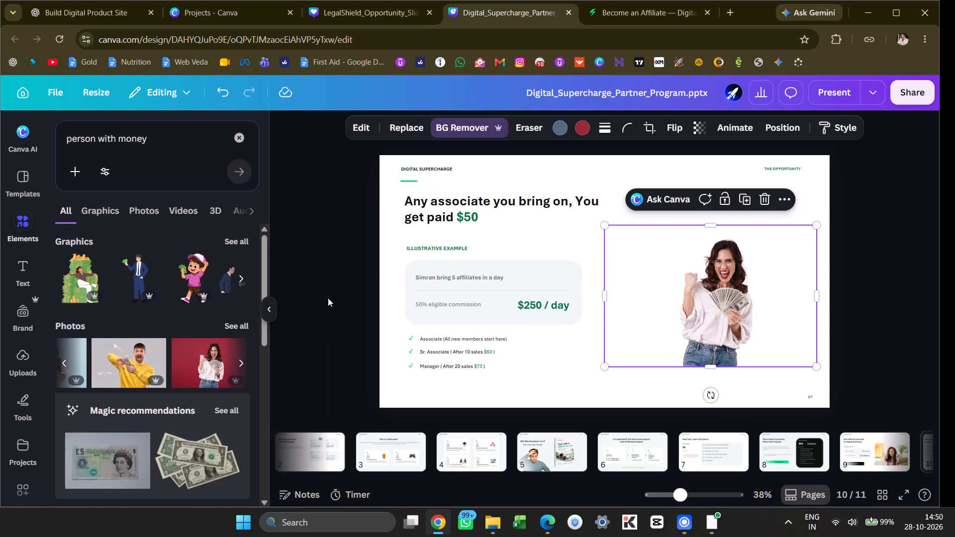
click(328, 298)
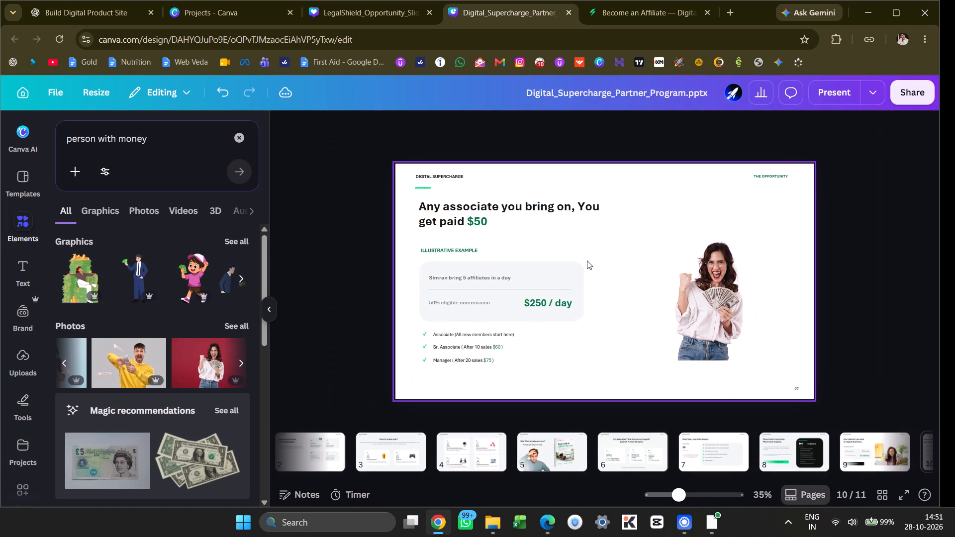
Enlarge the woman's cutout on page 10 and reposition her beside the example card and rank lines, clear of the text.
click(787, 283)
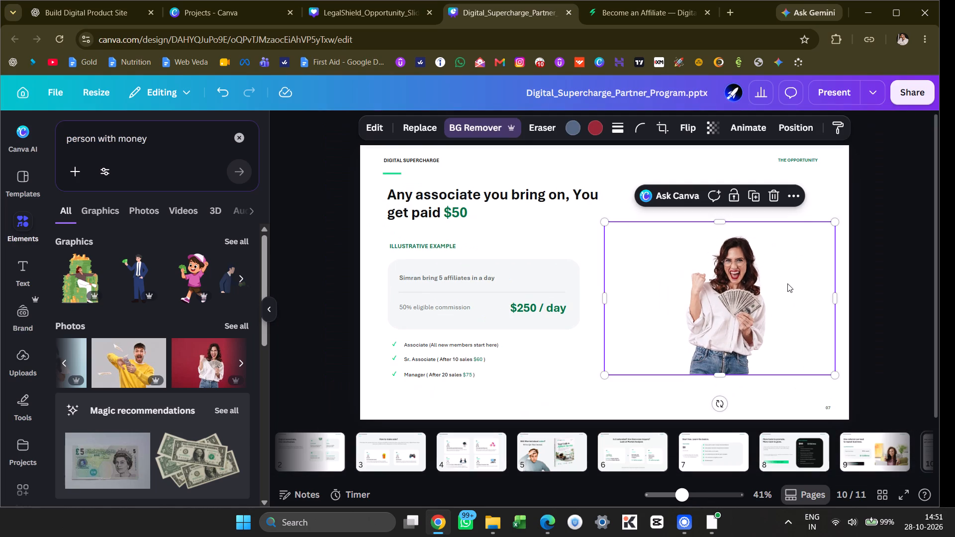
drag(606, 223, 526, 182)
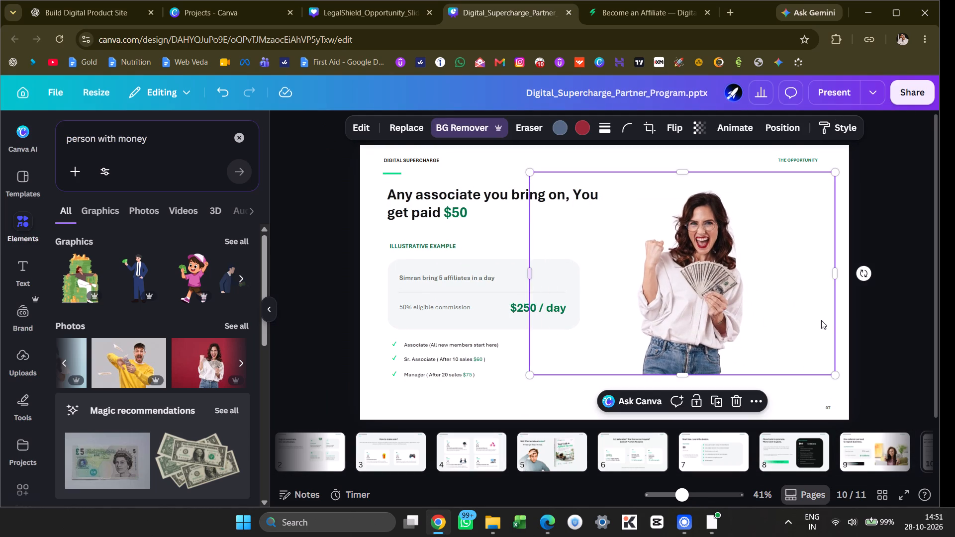
drag(821, 320, 865, 336)
click(926, 315)
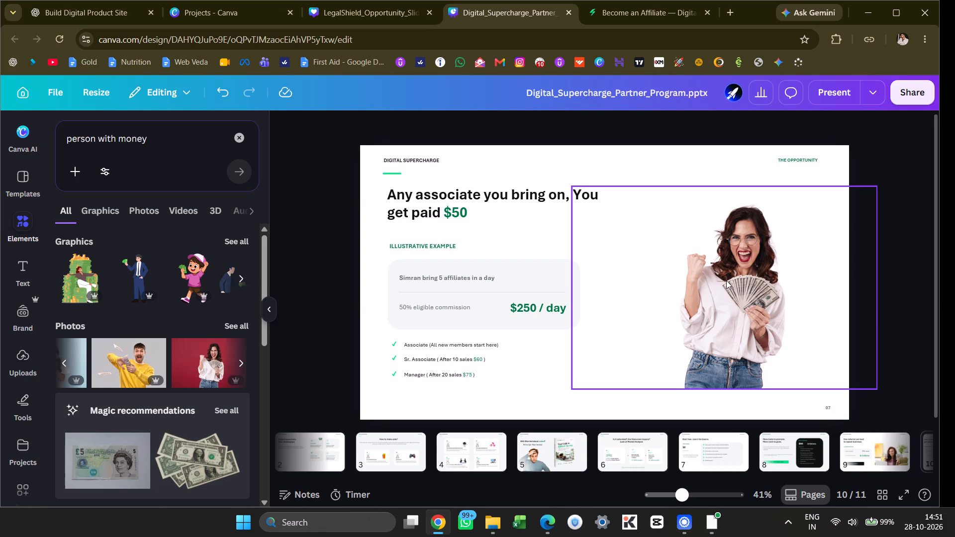
drag(726, 280, 737, 285)
click(822, 279)
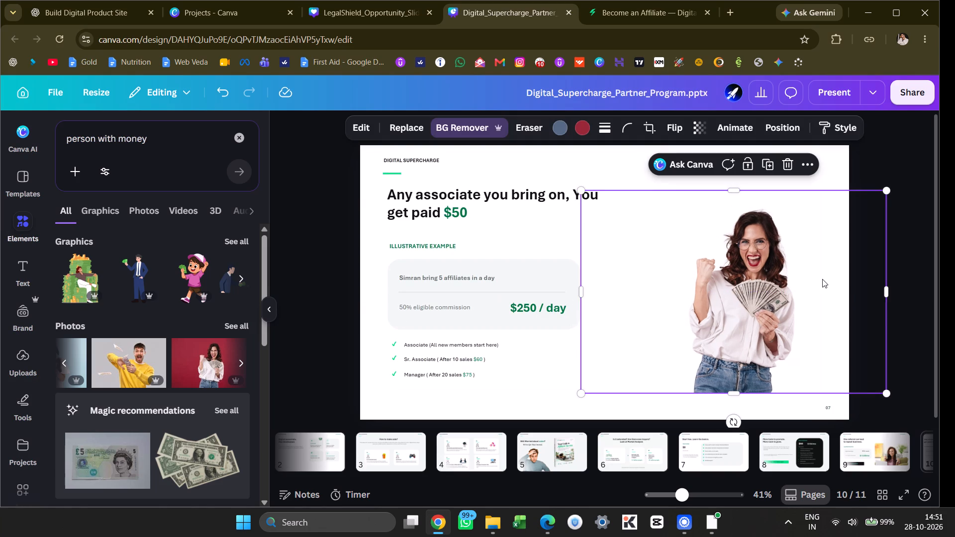
click(880, 283)
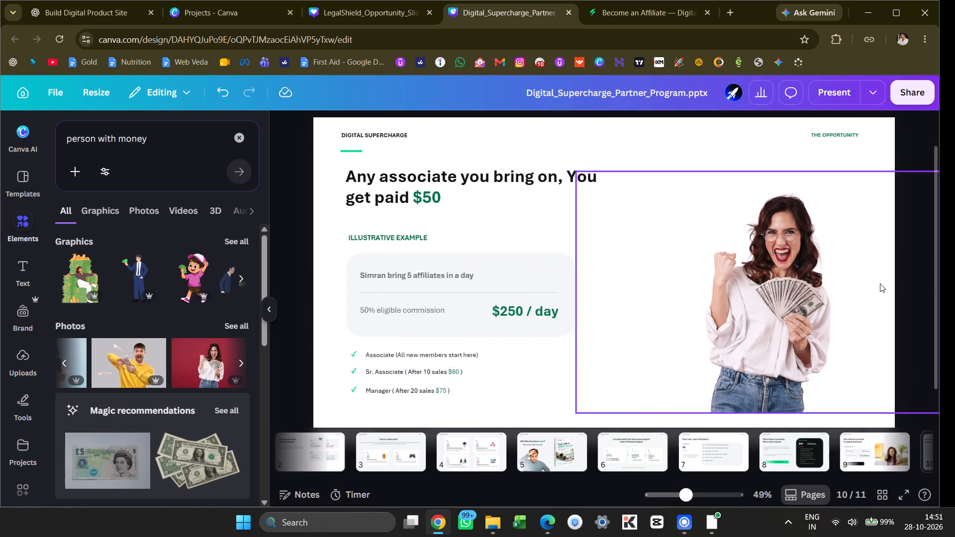
click(902, 271)
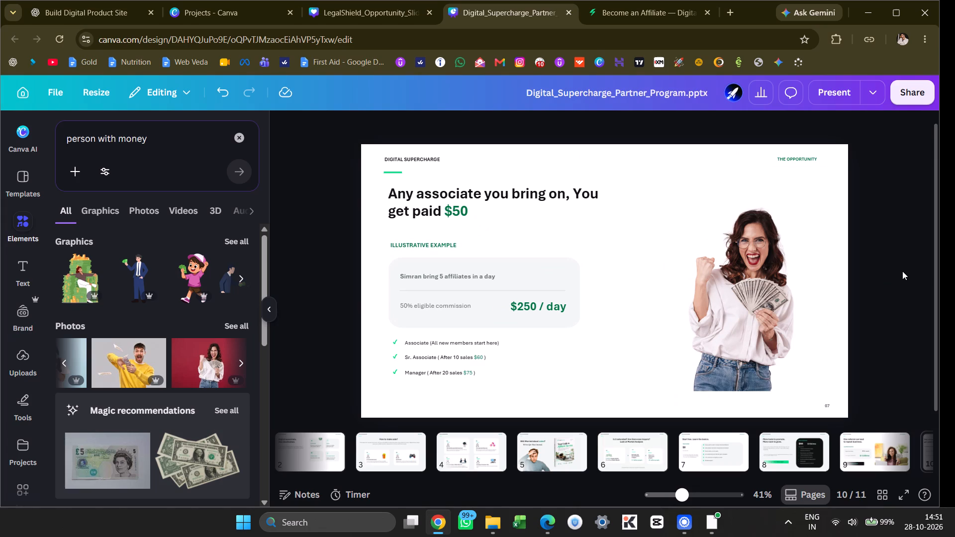
Hide the elements library and review page 10's full layout with the new cutout.
scroll(902, 271, down, 1)
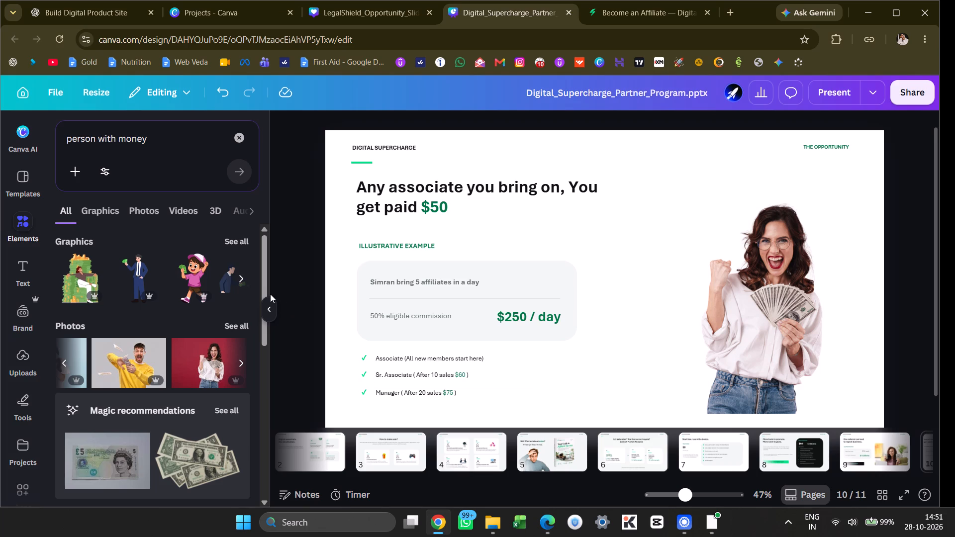
drag(304, 297, 267, 317)
click(267, 317)
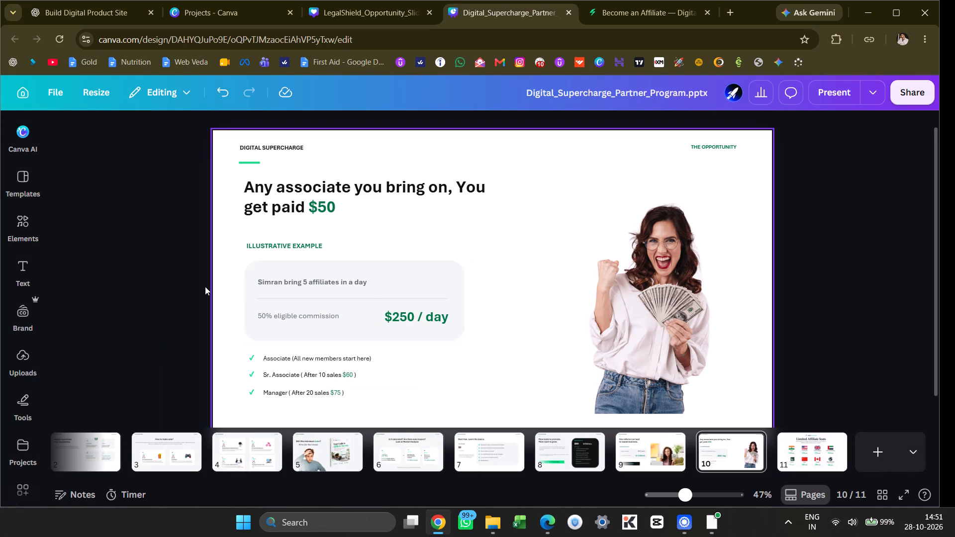
scroll(205, 286, down, 1)
scroll(205, 286, up, 1)
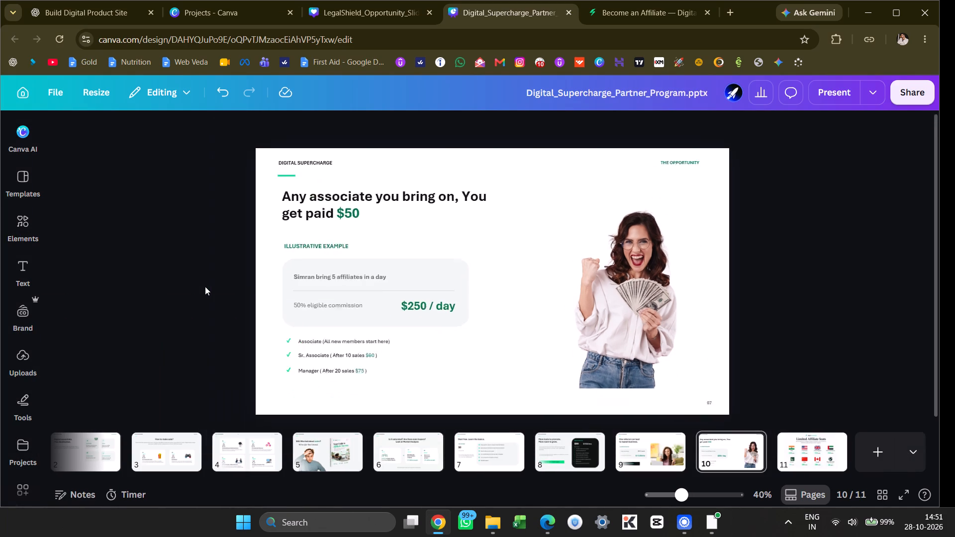
Review pages 8, 7, 6 and 2 and the cover page of the Digital Supercharge partner presentation.
scroll(597, 465, right, 1)
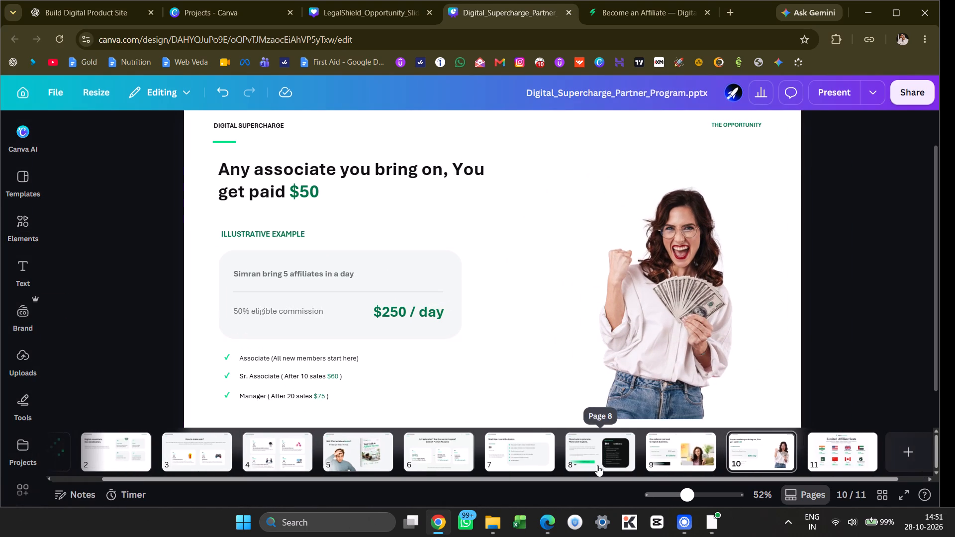
scroll(597, 465, right, 1)
click(516, 447)
click(603, 460)
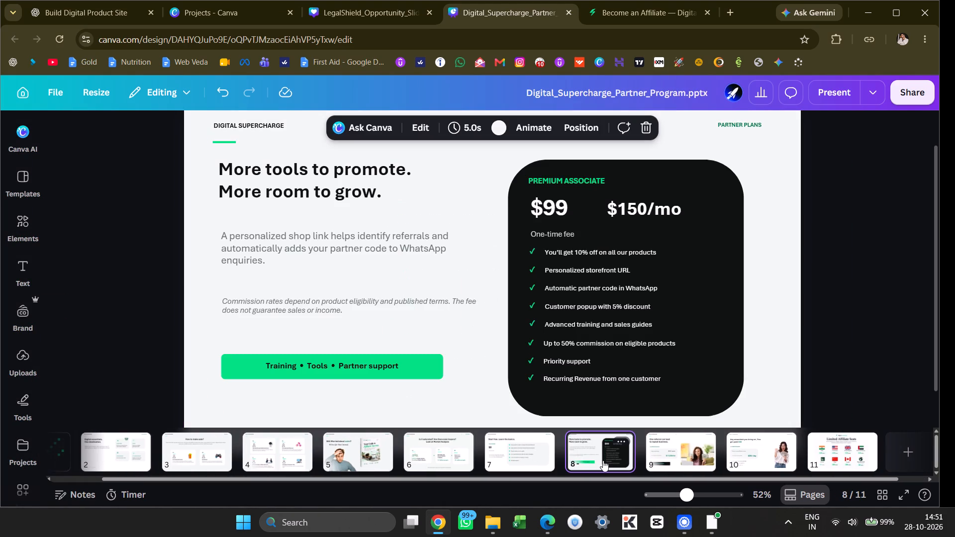
click(544, 439)
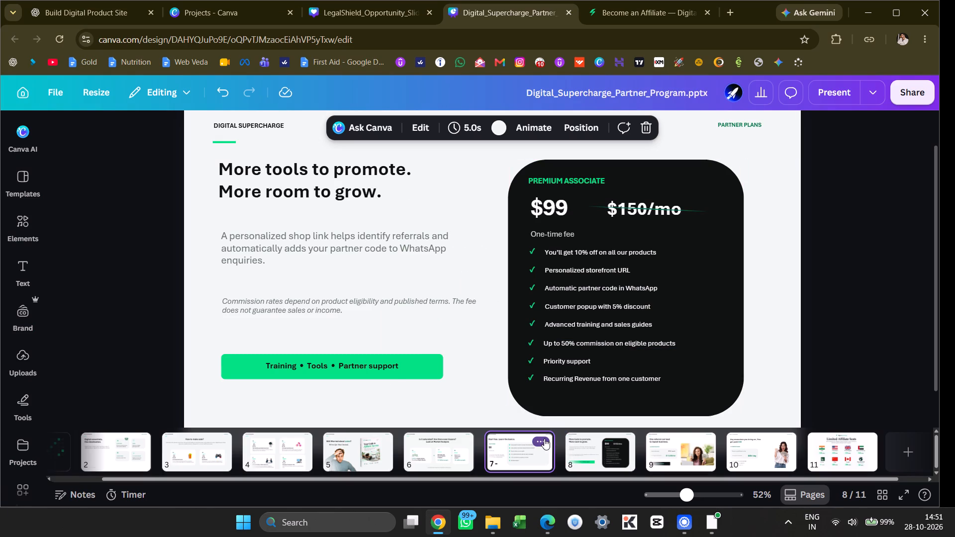
click(460, 444)
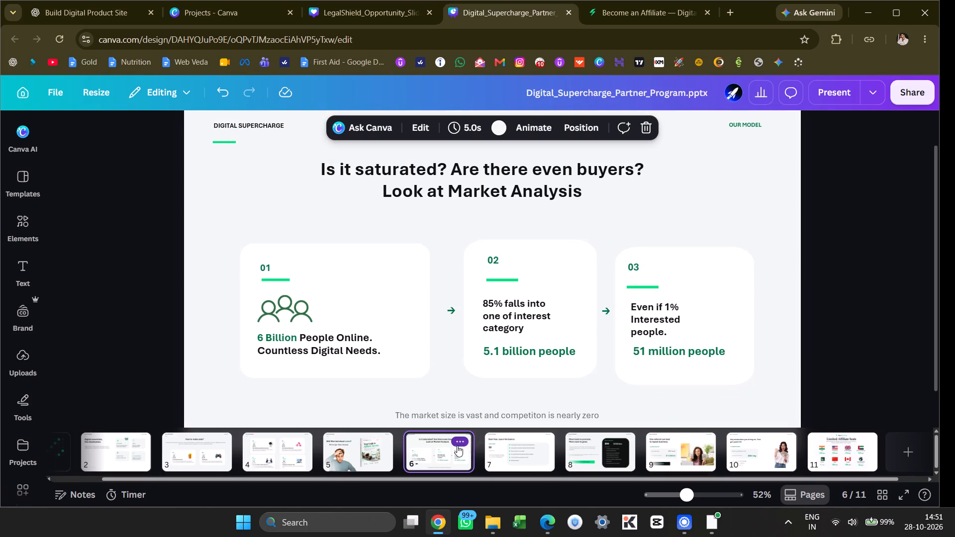
click(544, 459)
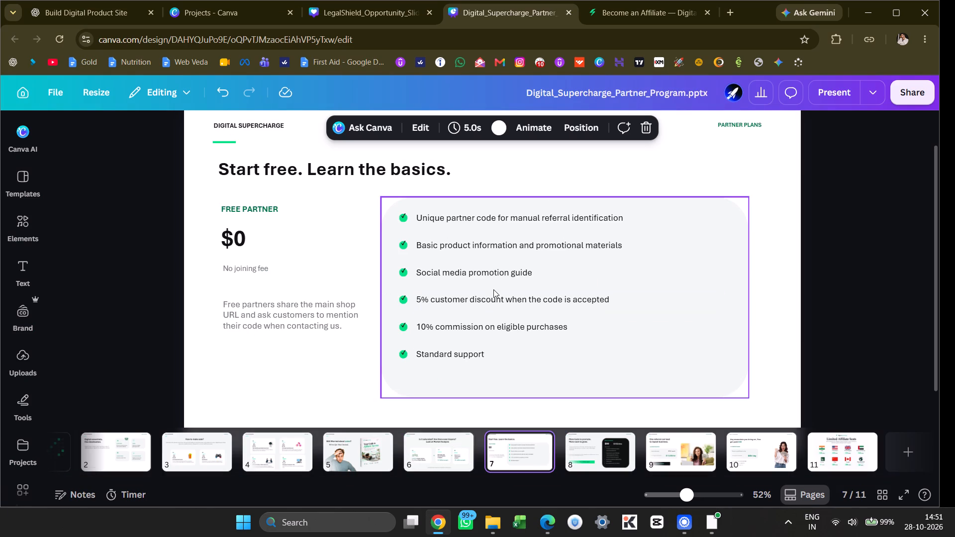
scroll(348, 463, right, 2)
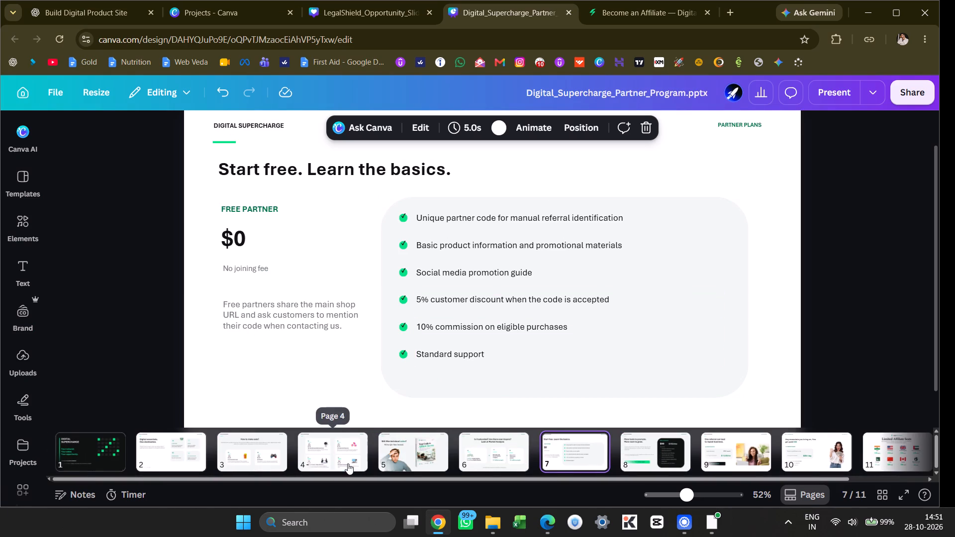
click(154, 456)
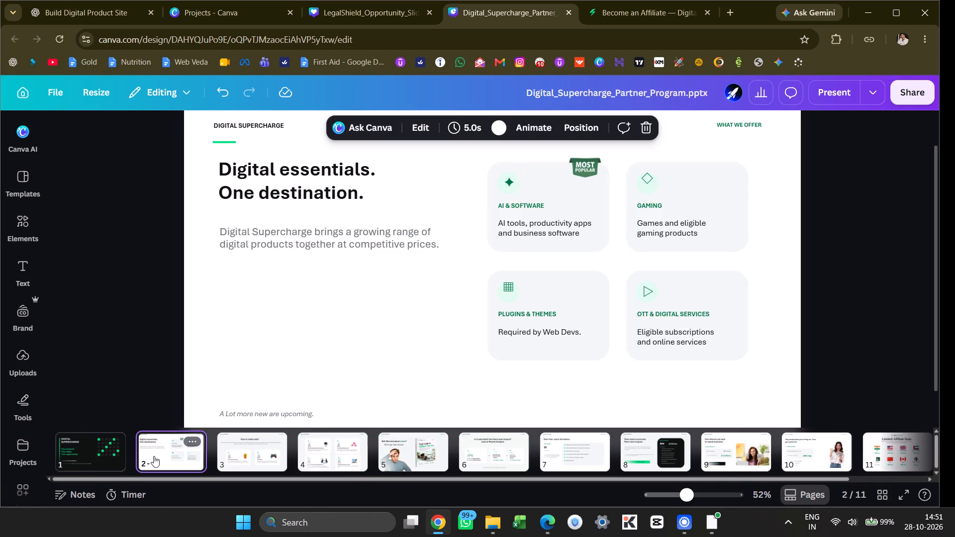
click(94, 451)
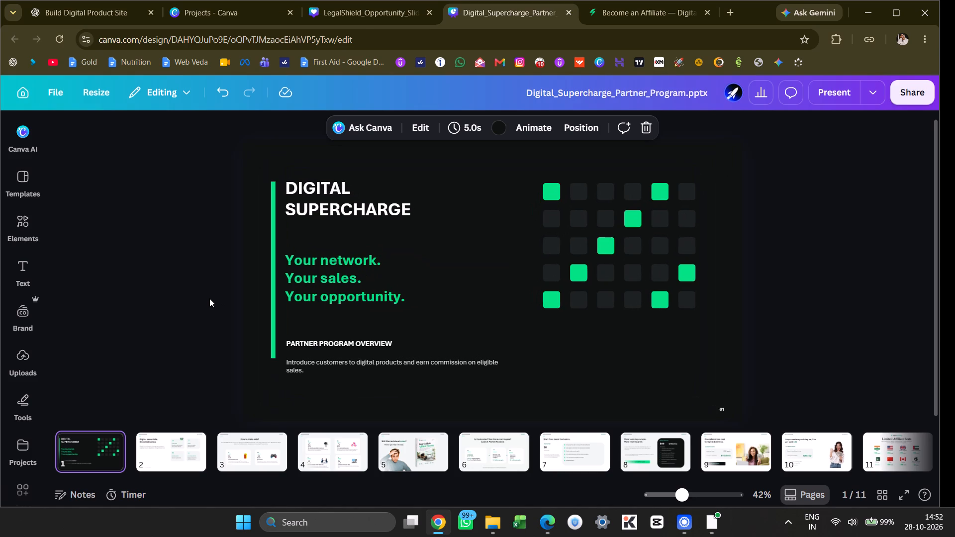
Examine the LegalShield slideshow's pages and the Digital Supercharge affiliate web page as references for the partner presentation's cover.
click(361, 17)
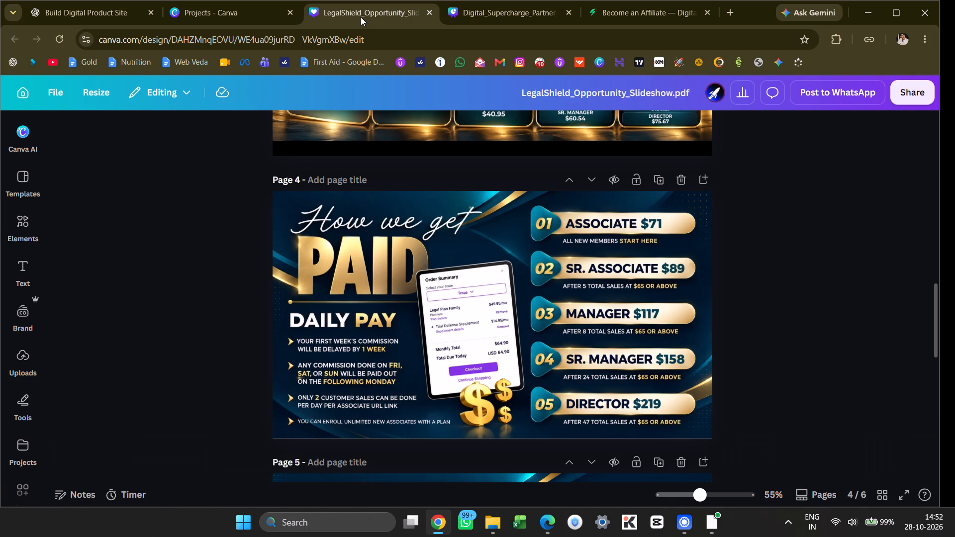
scroll(385, 146, up, 6)
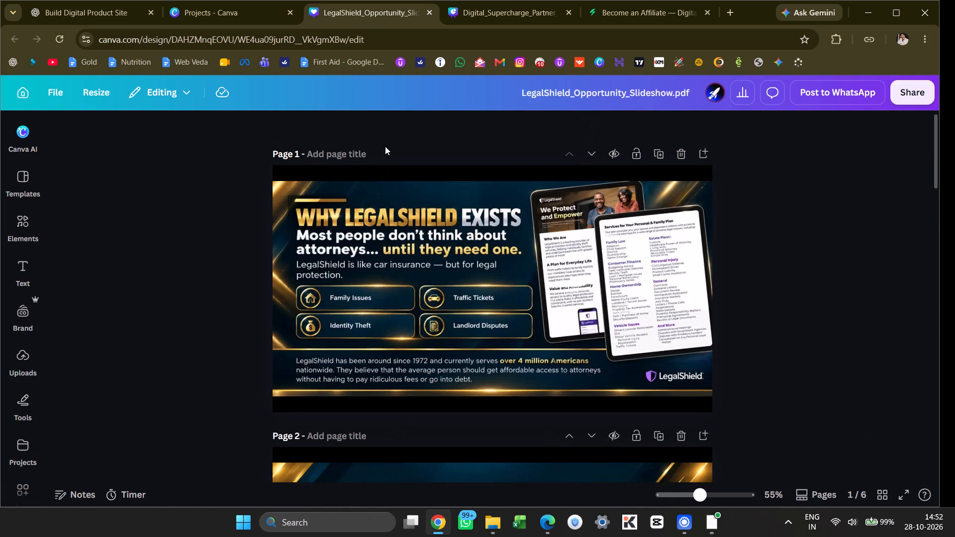
scroll(385, 146, down, 2)
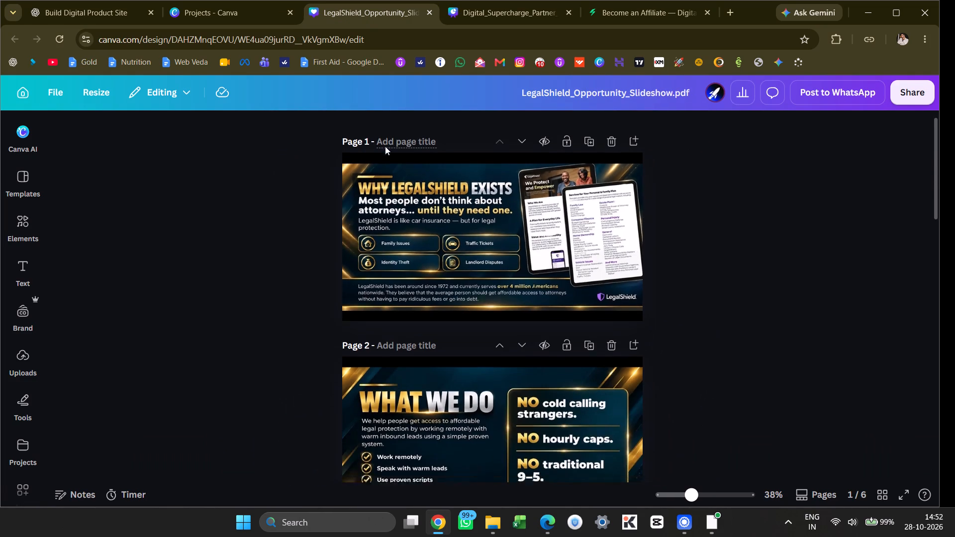
scroll(385, 146, down, 4)
scroll(385, 146, up, 3)
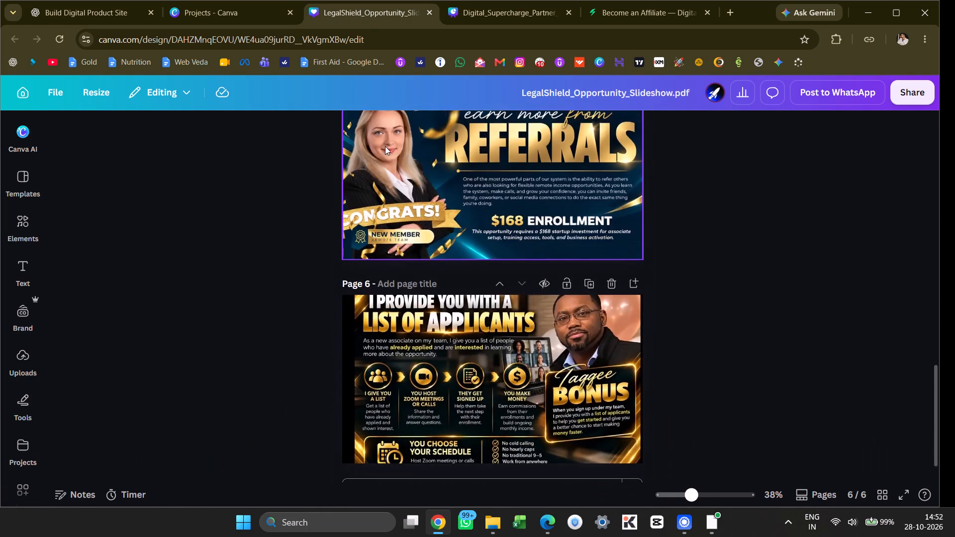
scroll(385, 146, up, 2)
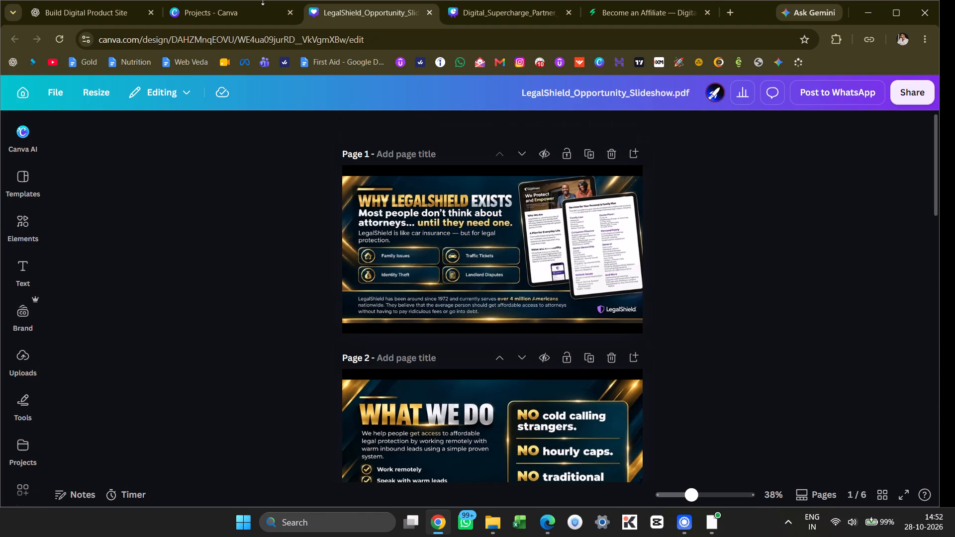
click(254, 8)
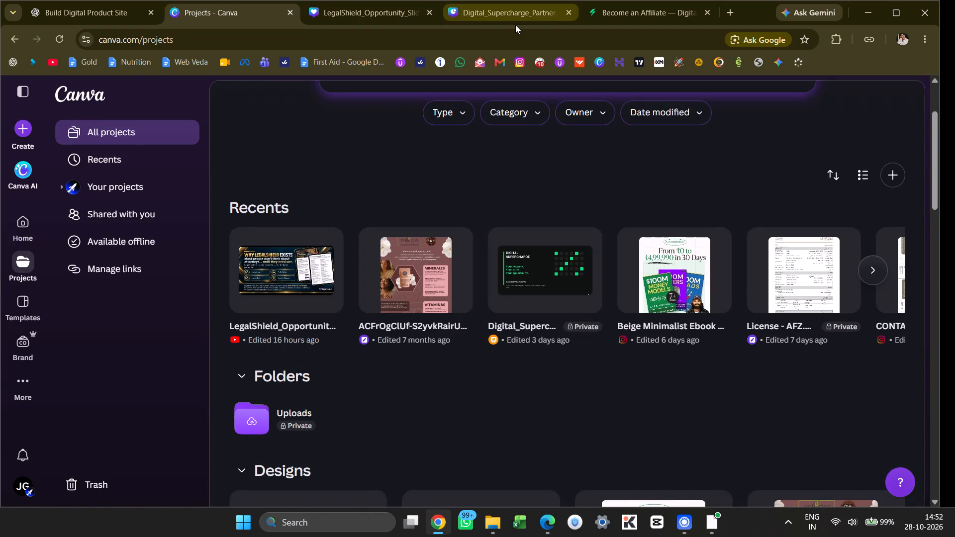
click(515, 25)
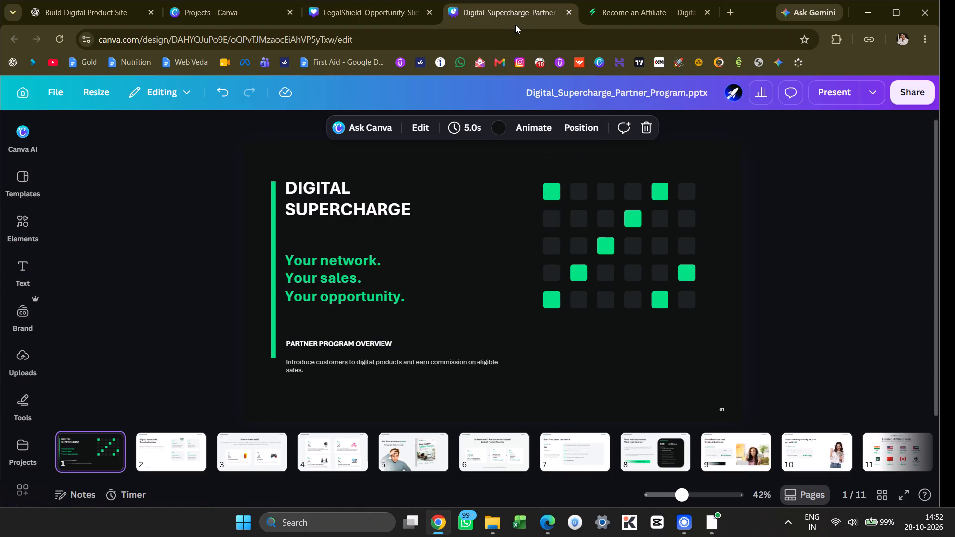
click(674, 9)
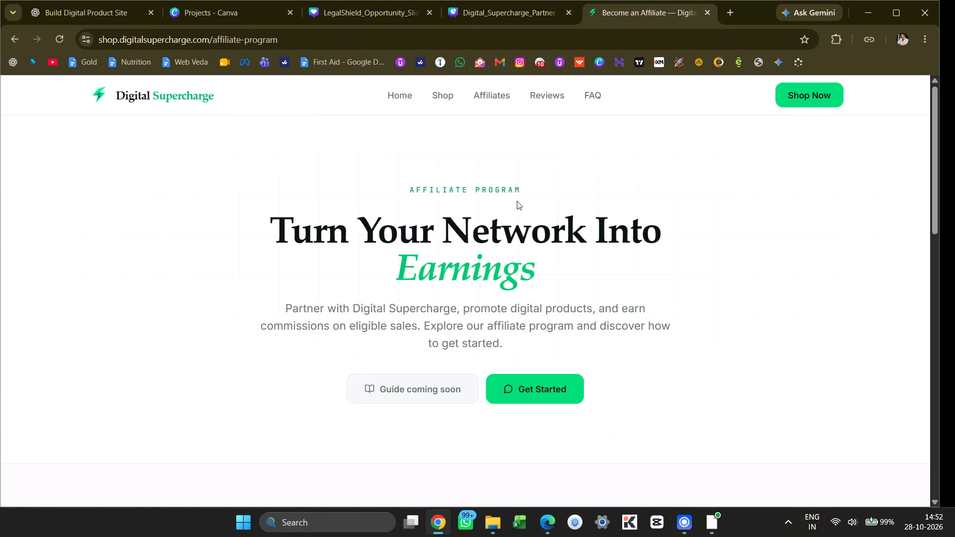
click(504, 23)
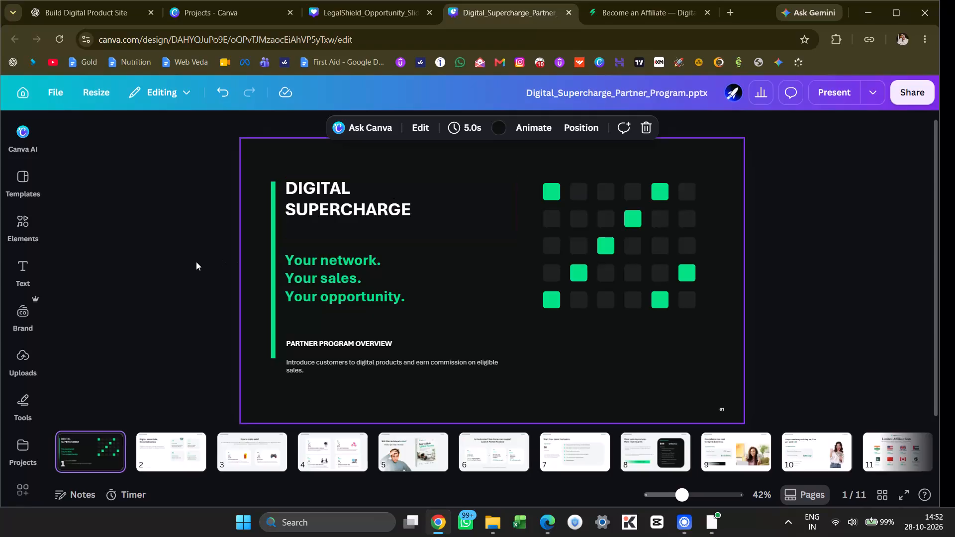
key(Print)
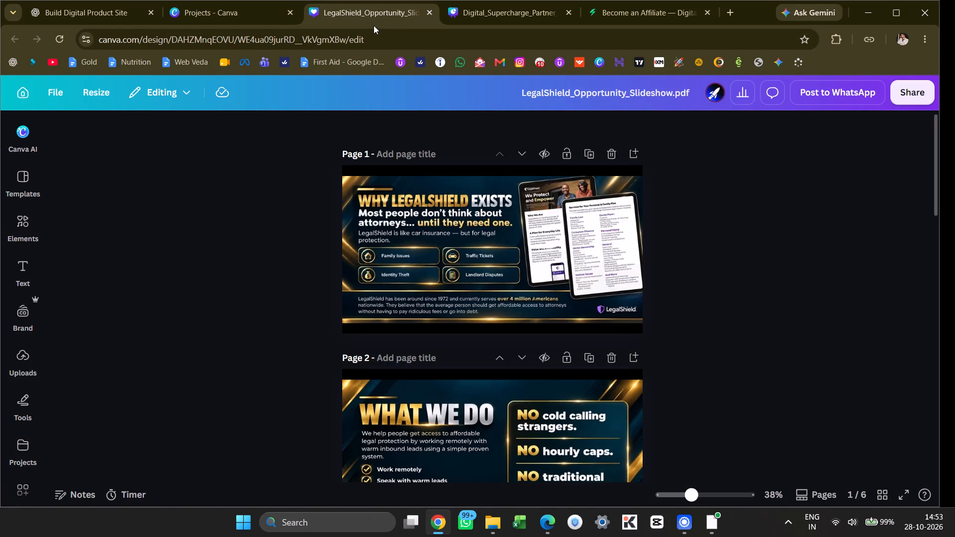
click(462, 240)
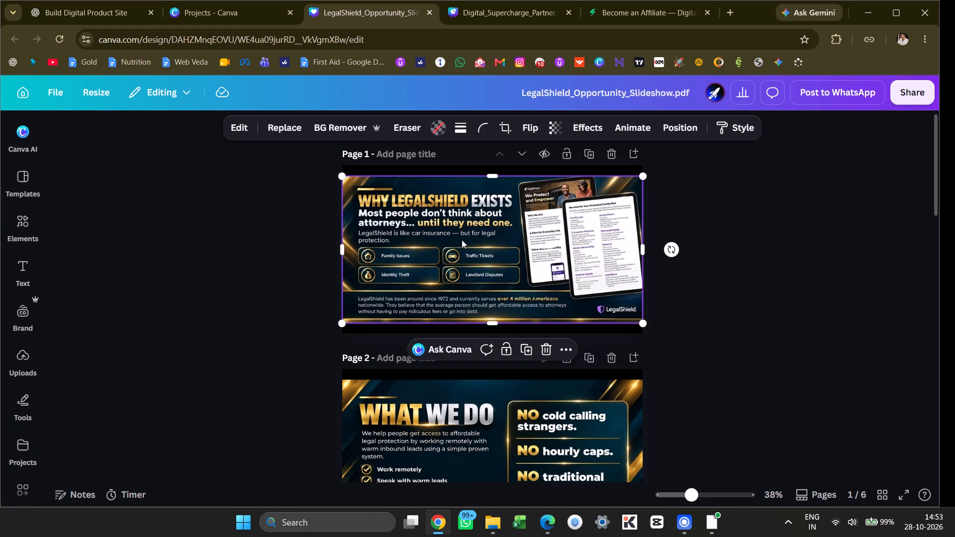
scroll(462, 240, down, 1)
click(307, 308)
scroll(307, 308, down, 1)
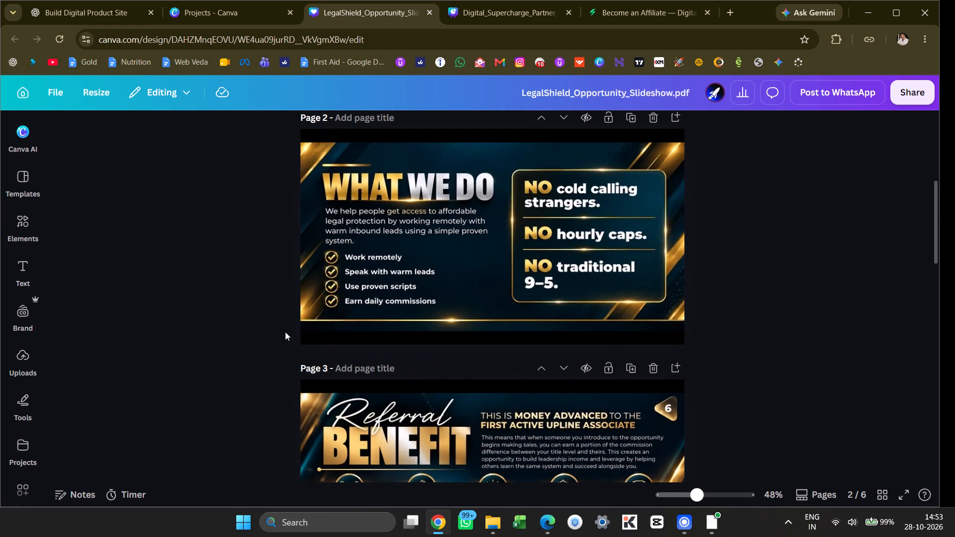
scroll(285, 332, down, 1)
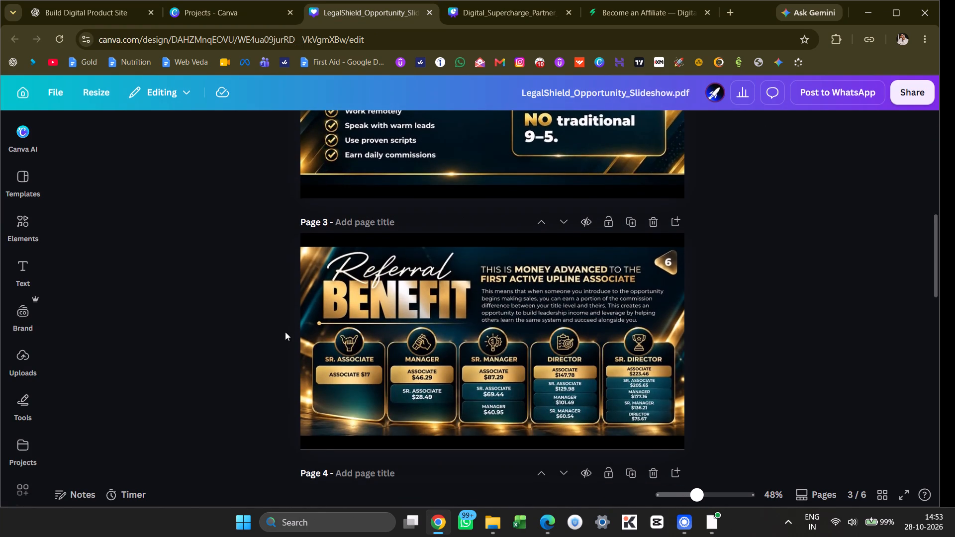
scroll(285, 332, up, 5)
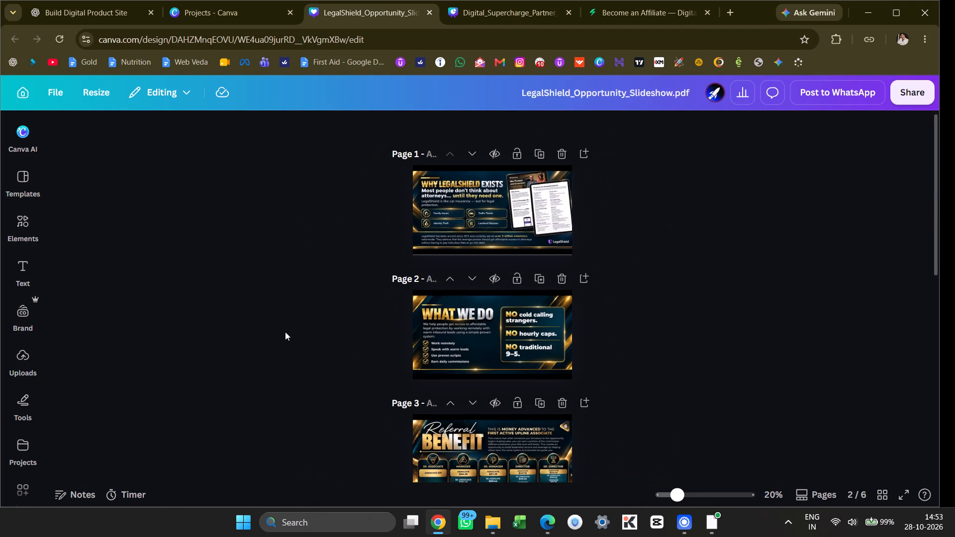
scroll(285, 332, down, 2)
scroll(285, 332, up, 2)
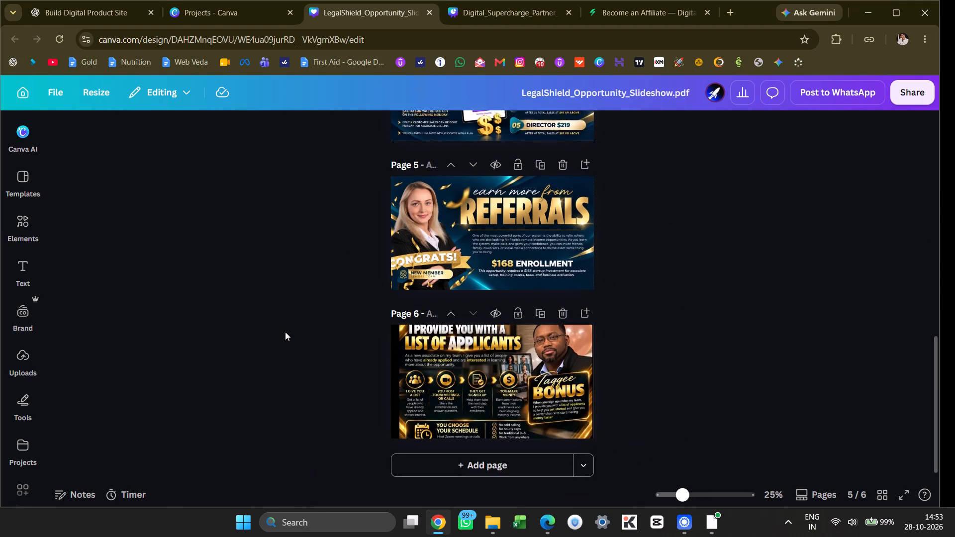
scroll(285, 332, up, 1)
Return to the Digital Supercharge partner presentation and look over its cover and the Premium Associate plan on page 8.
click(524, 17)
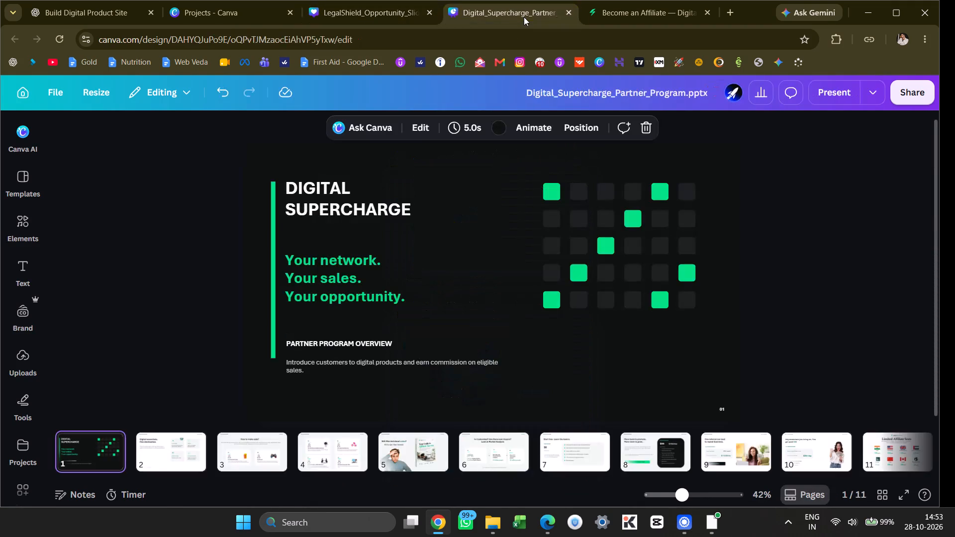
click(738, 98)
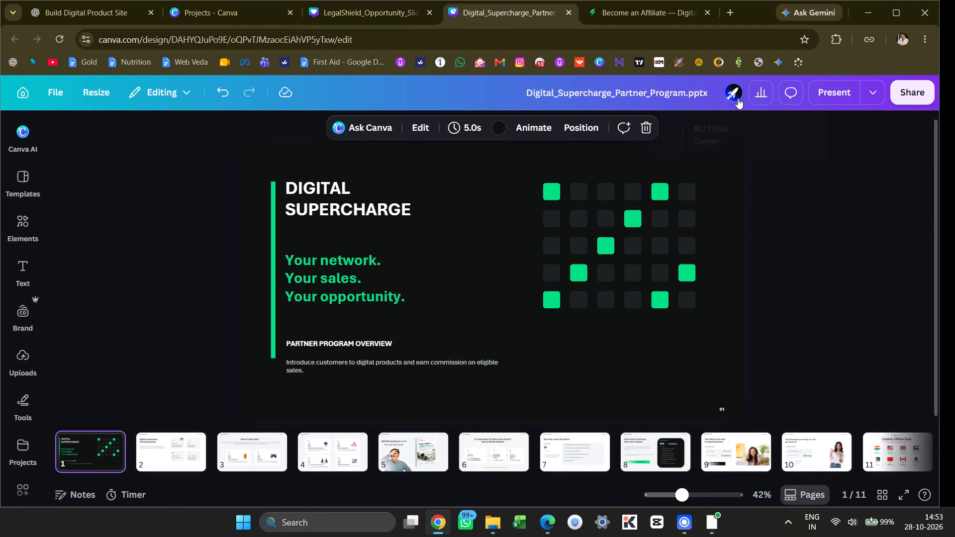
click(738, 98)
click(638, 254)
click(687, 258)
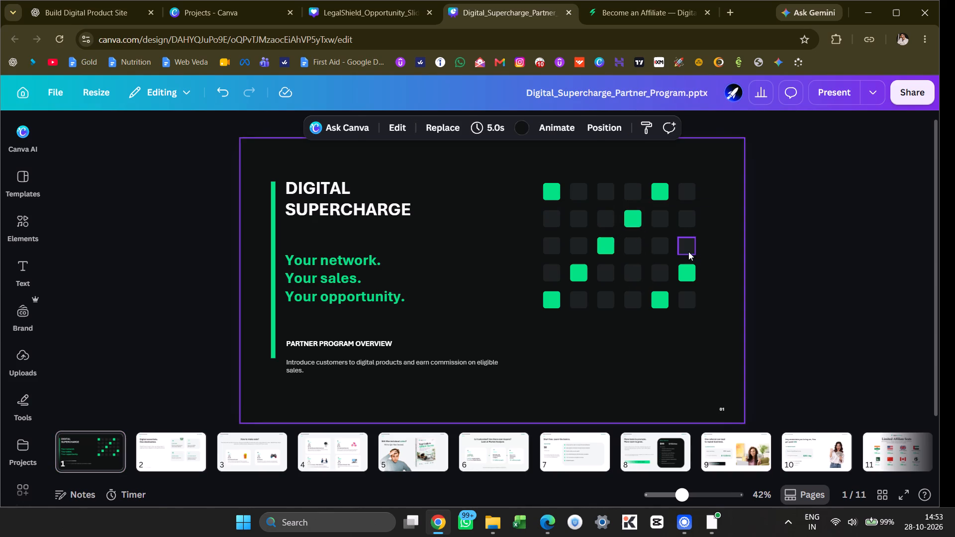
click(688, 252)
click(742, 254)
click(742, 254)
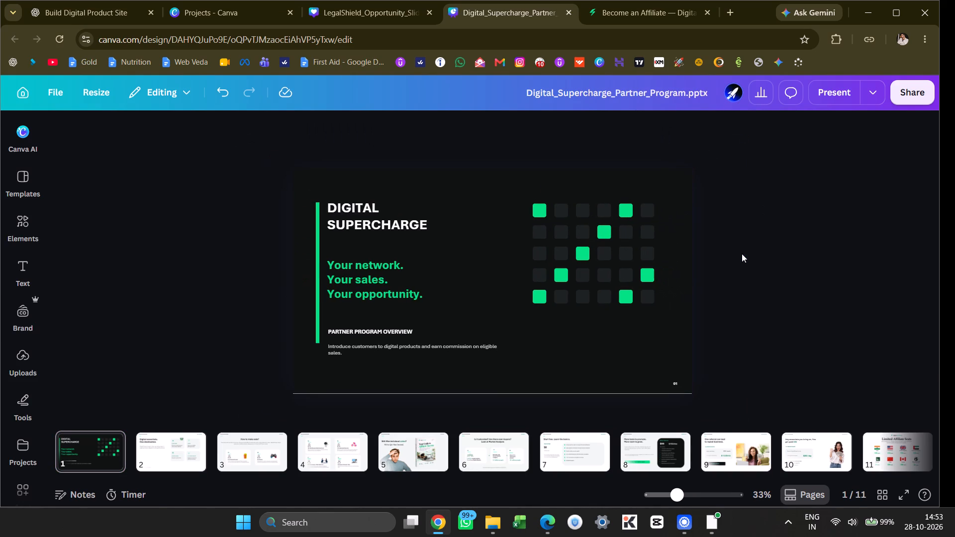
scroll(742, 254, down, 1)
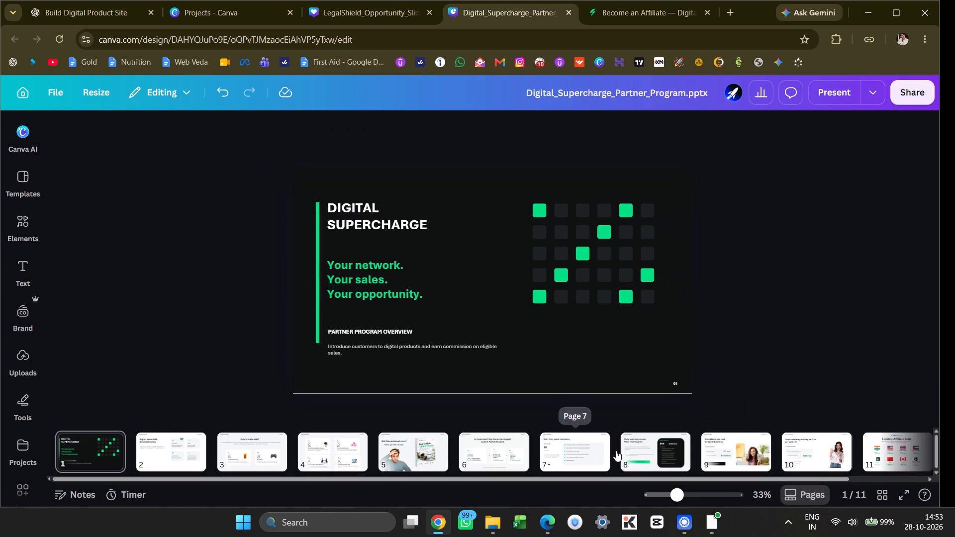
click(634, 451)
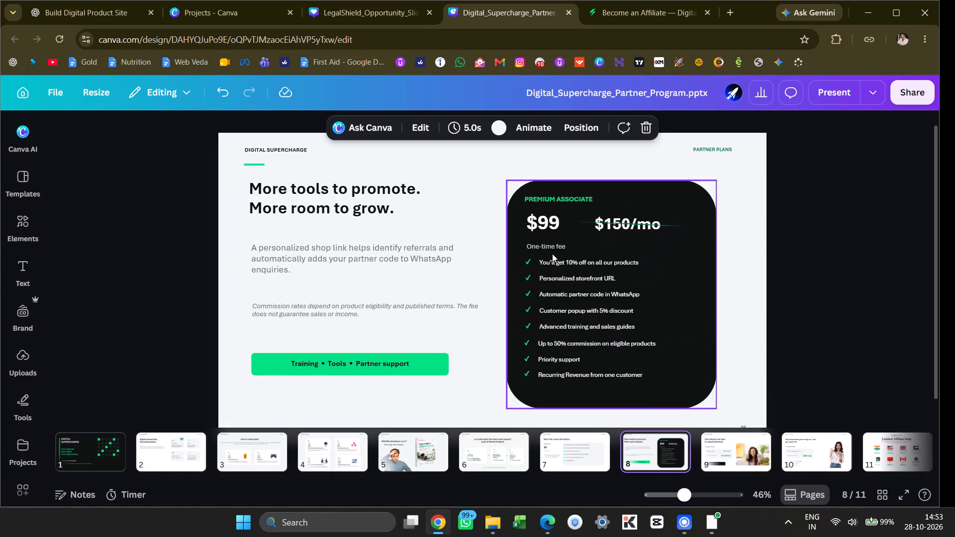
click(803, 273)
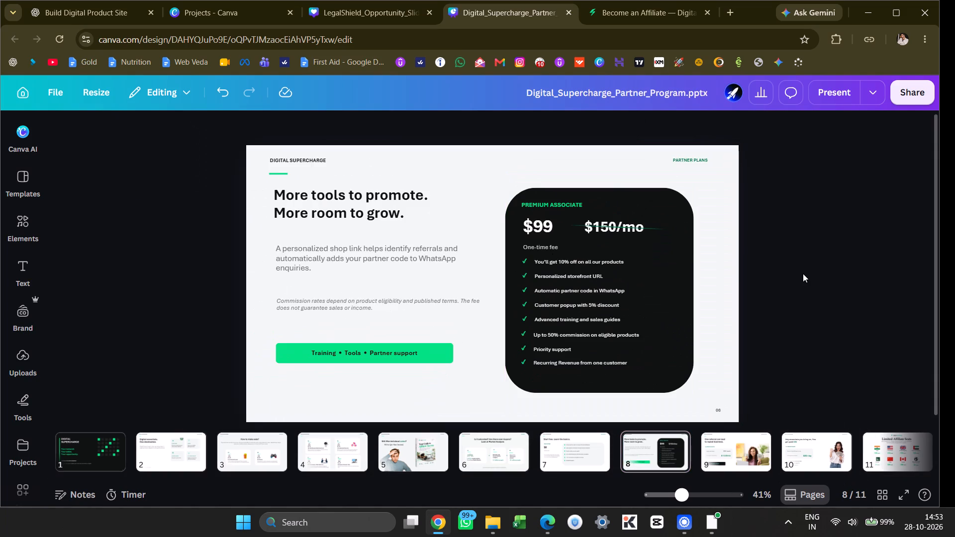
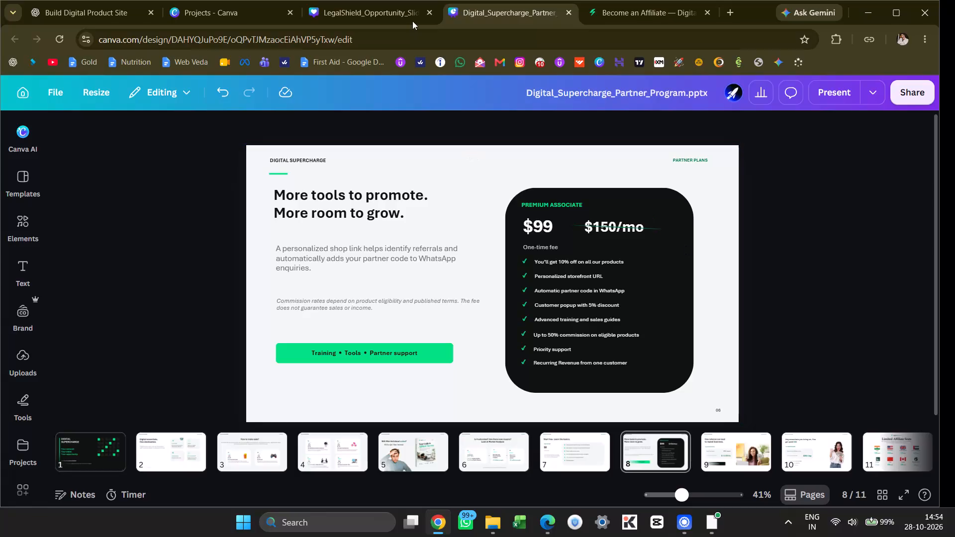
click(400, 20)
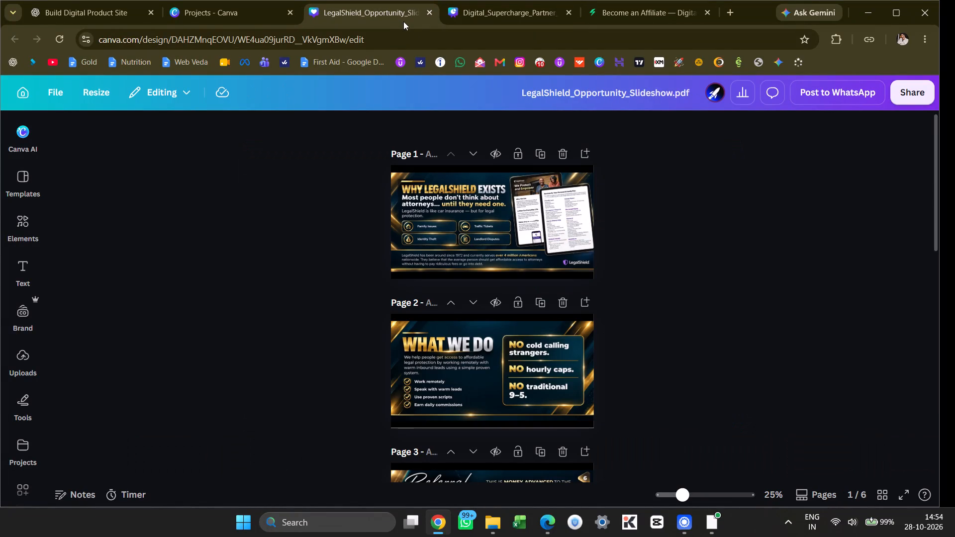
click(110, 14)
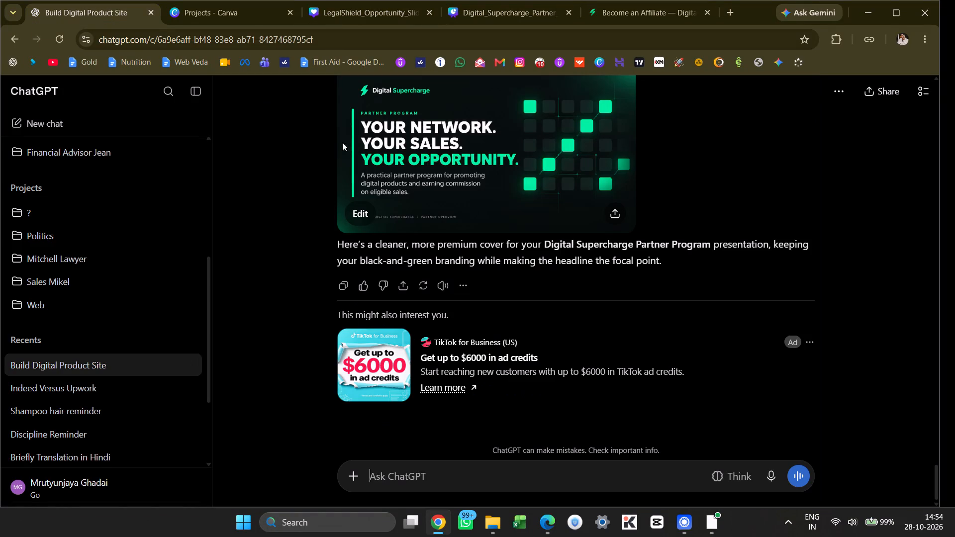
scroll(406, 212, up, 2)
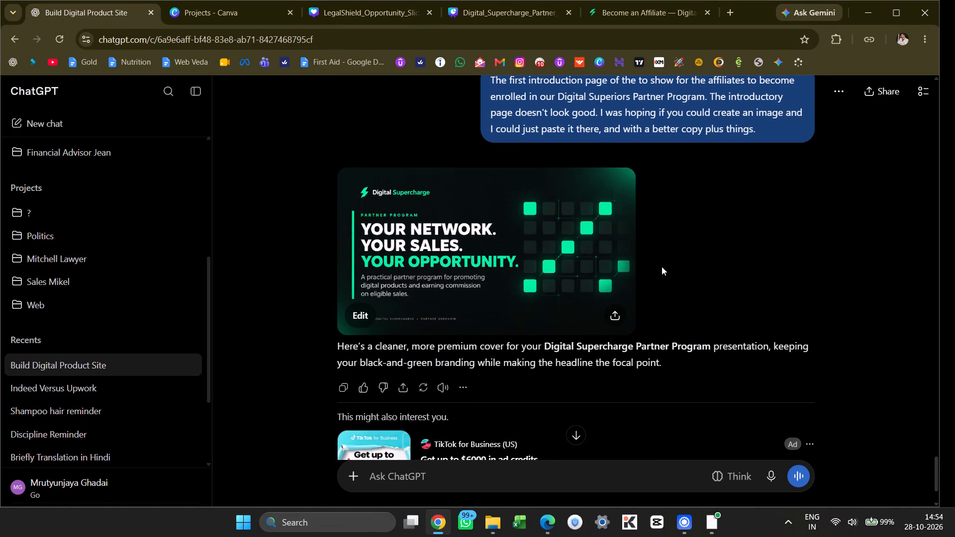
scroll(662, 267, up, 1)
click(768, 471)
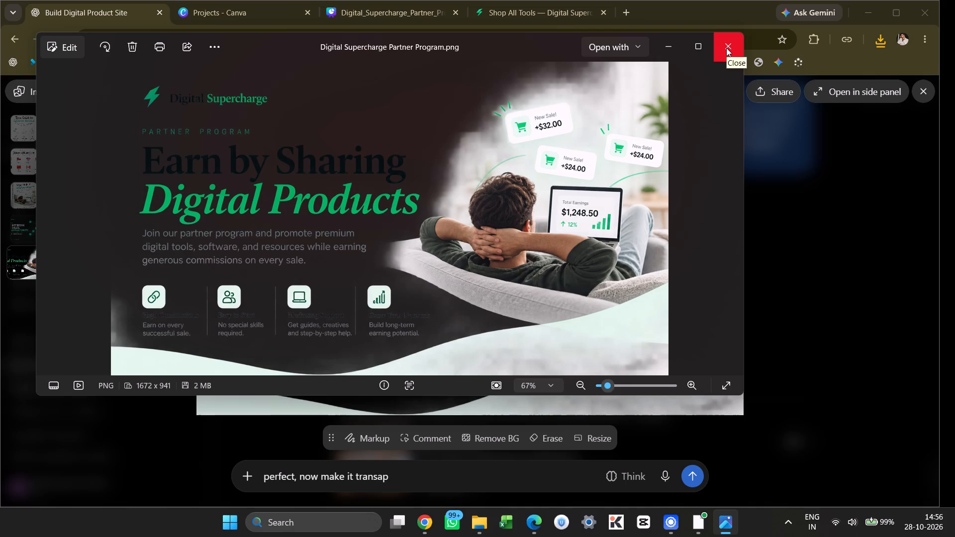
click(726, 48)
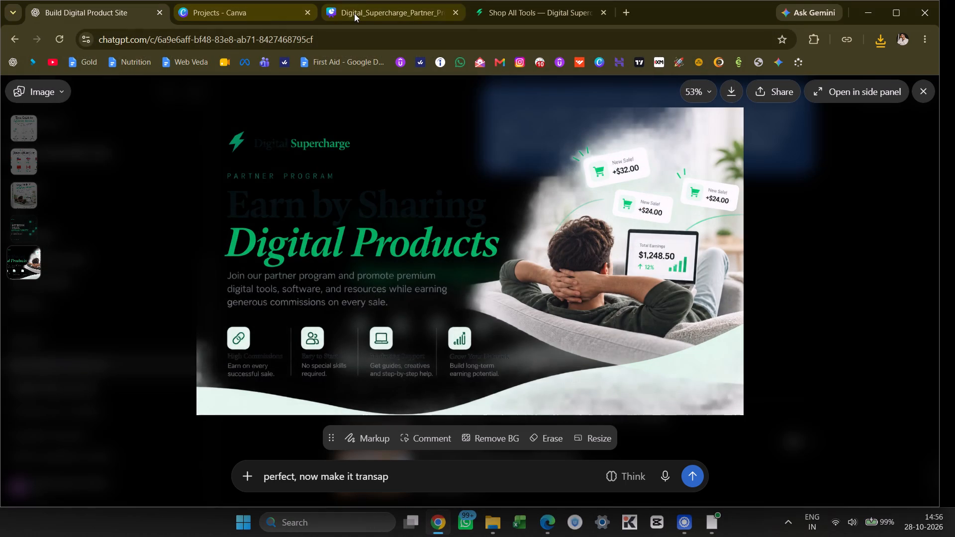
Upload the downloaded Digital Supercharge Partner Program.png cover image to the partner presentation's uploads in Canva.
click(354, 13)
click(21, 349)
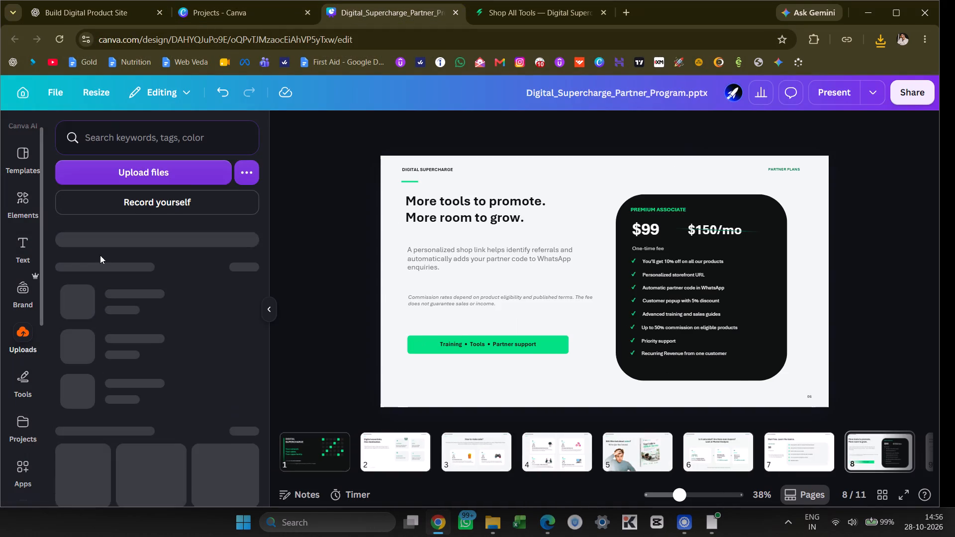
click(188, 174)
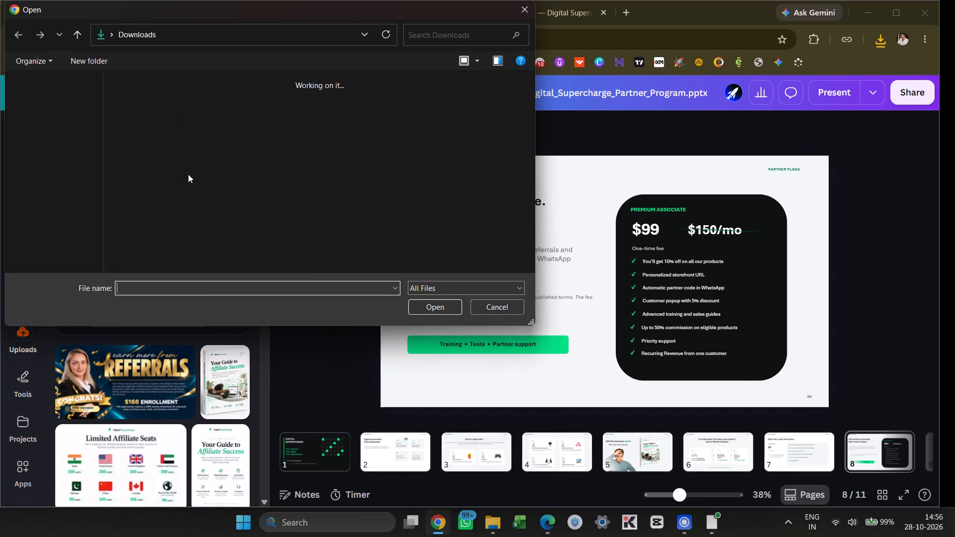
double_click(135, 140)
Delete all the text, the green bar and the square pattern from page 1, the cover of the presentation.
click(315, 447)
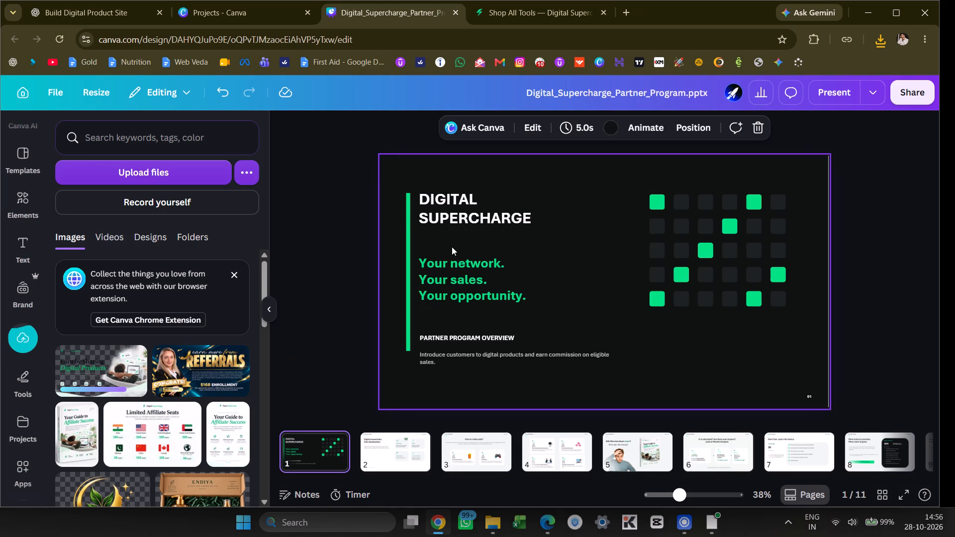
drag(347, 182, 835, 374)
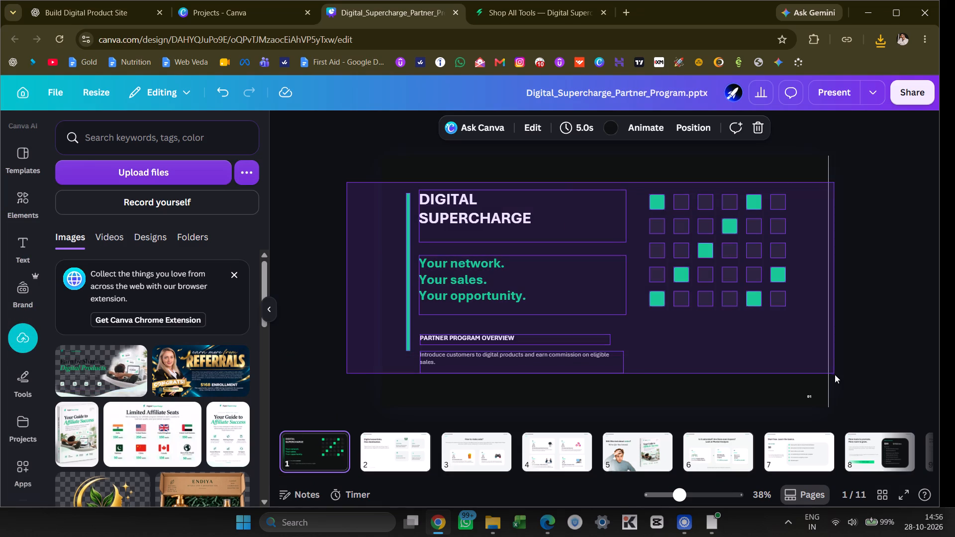
drag(835, 374, 840, 395)
key(Delete)
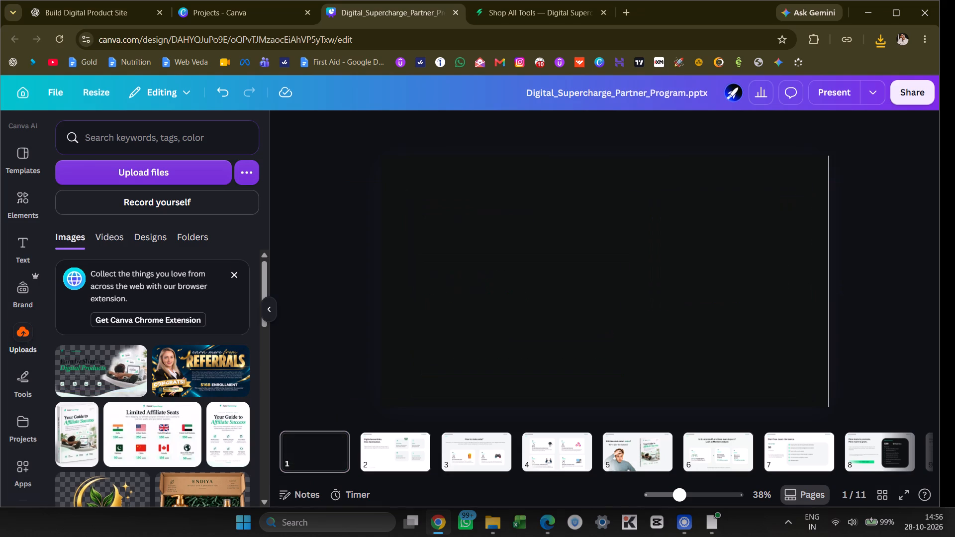
Delete the black background from page 1 of the presentation.
click(653, 360)
key(Delete)
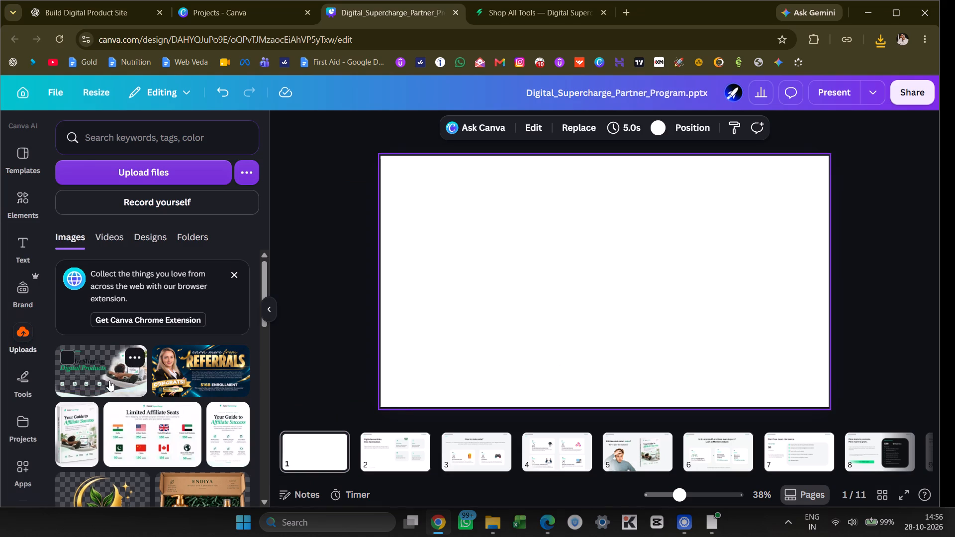
Fill page 1 with the uploaded "Earn by Sharing Digital Products" cover image and collapse the uploads.
drag(103, 378, 435, 177)
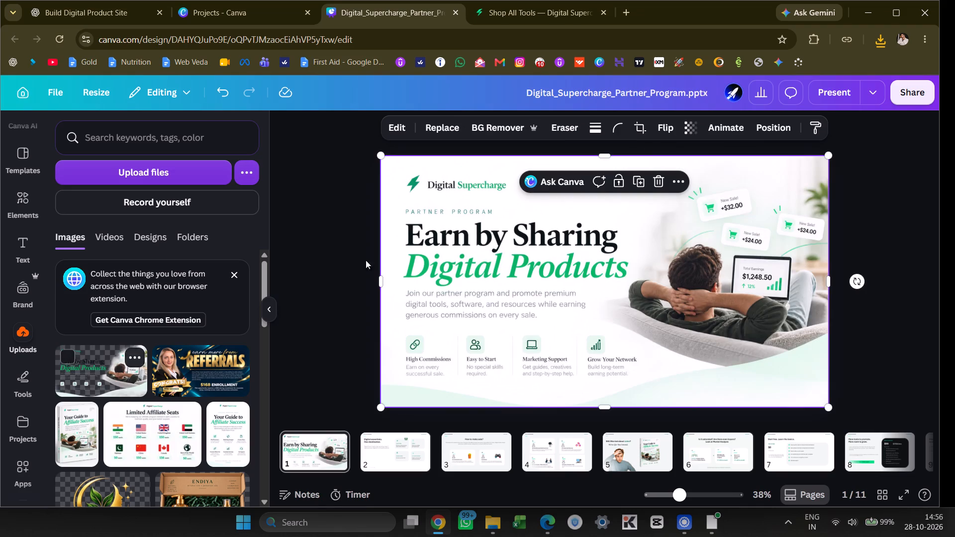
click(359, 265)
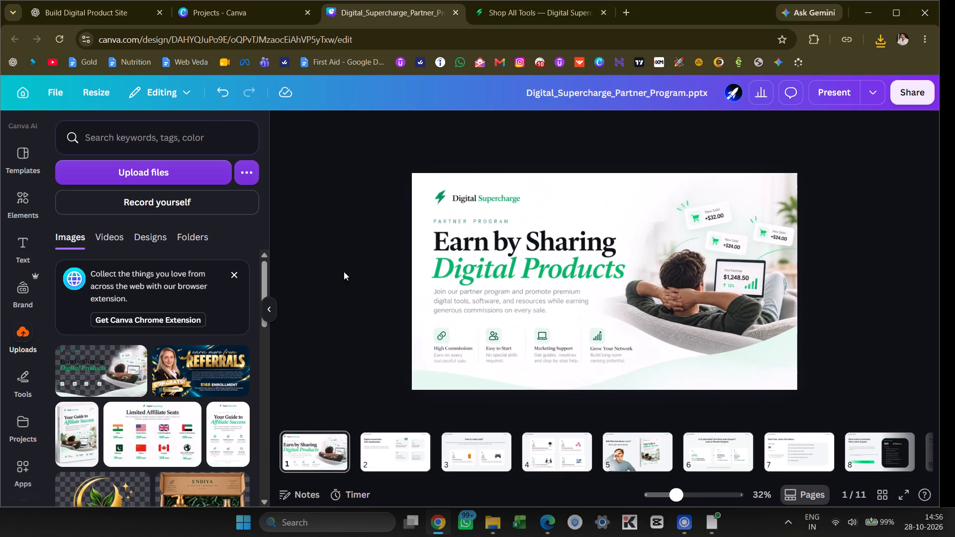
click(271, 316)
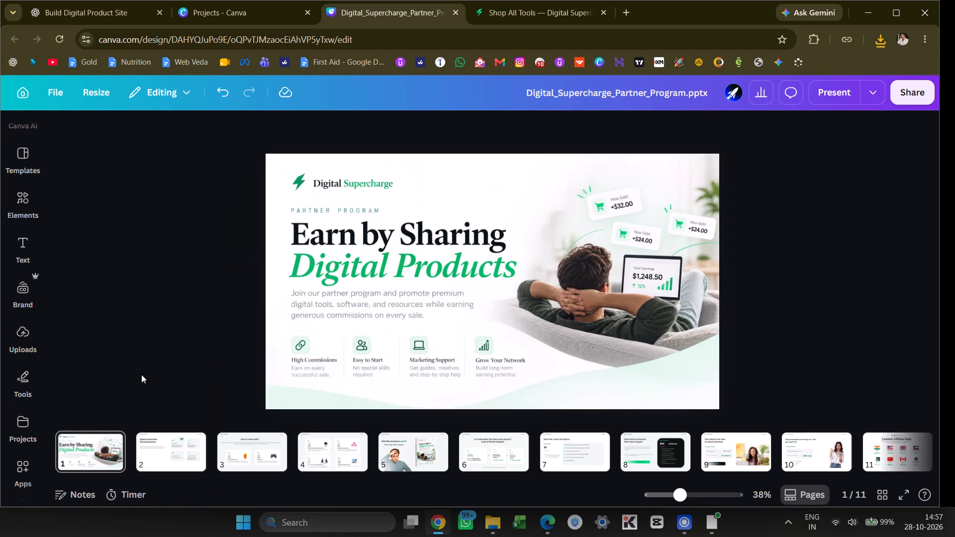
Review page 2, the "Digital essentials. One destination." slide, after the new cover.
click(193, 453)
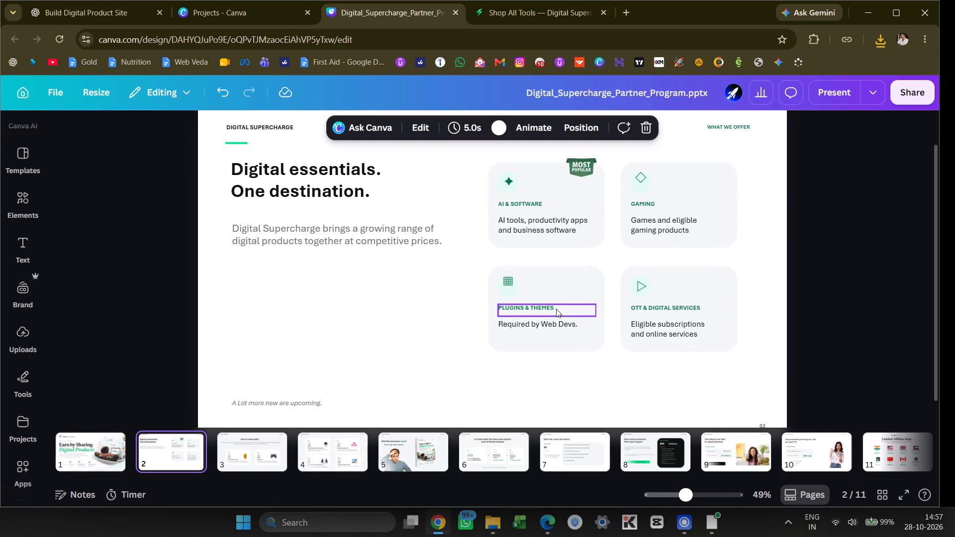
click(715, 252)
scroll(715, 252, up, 1)
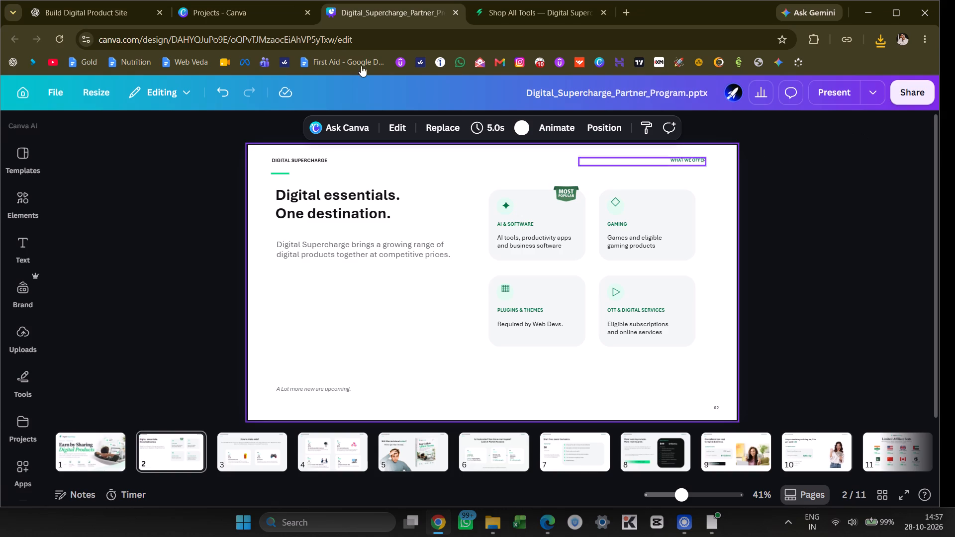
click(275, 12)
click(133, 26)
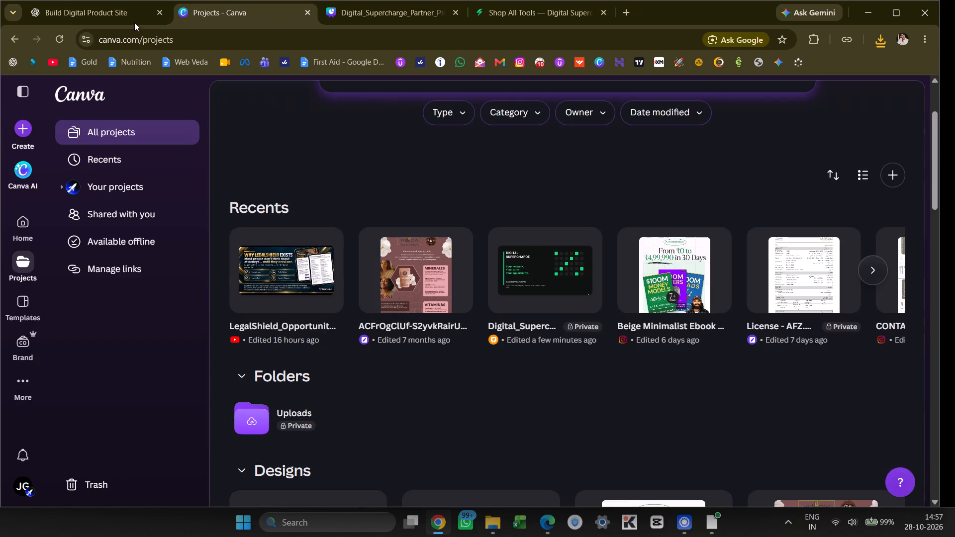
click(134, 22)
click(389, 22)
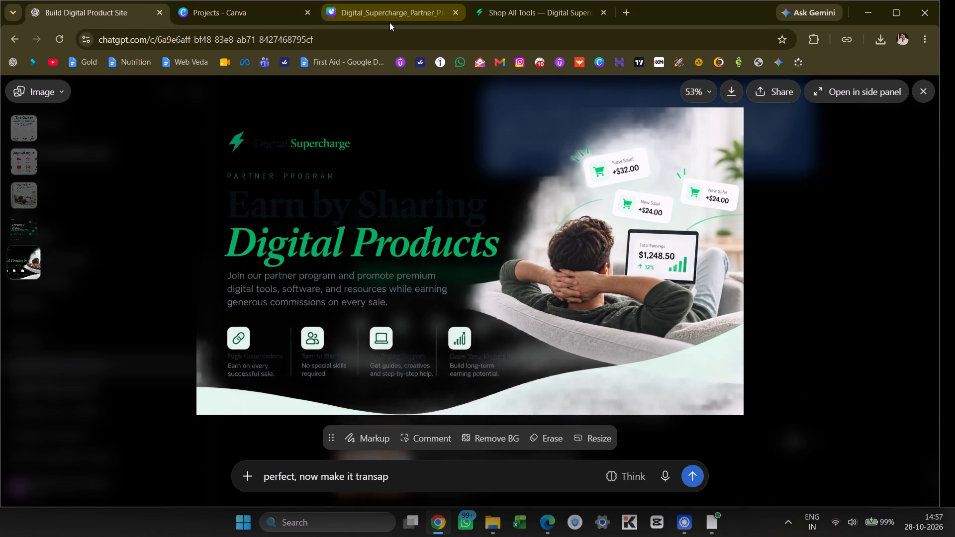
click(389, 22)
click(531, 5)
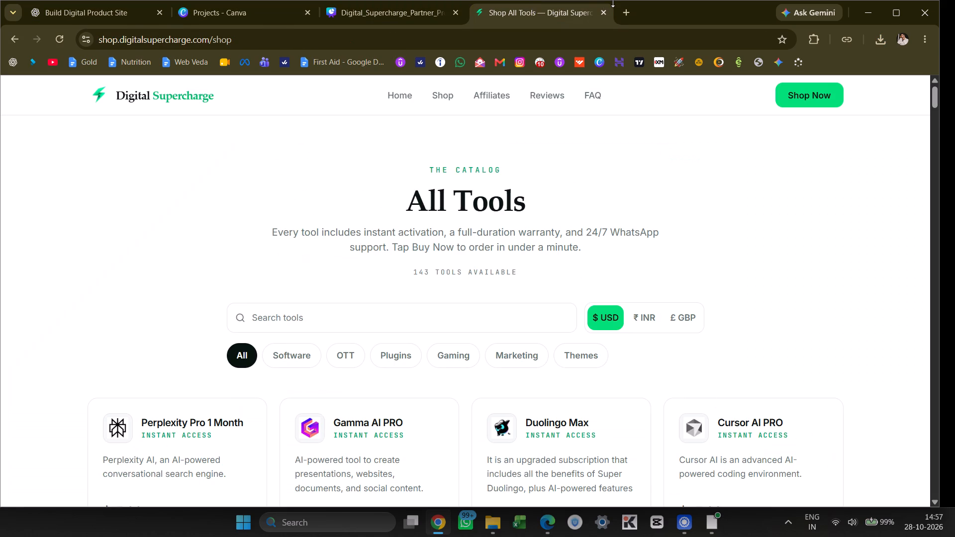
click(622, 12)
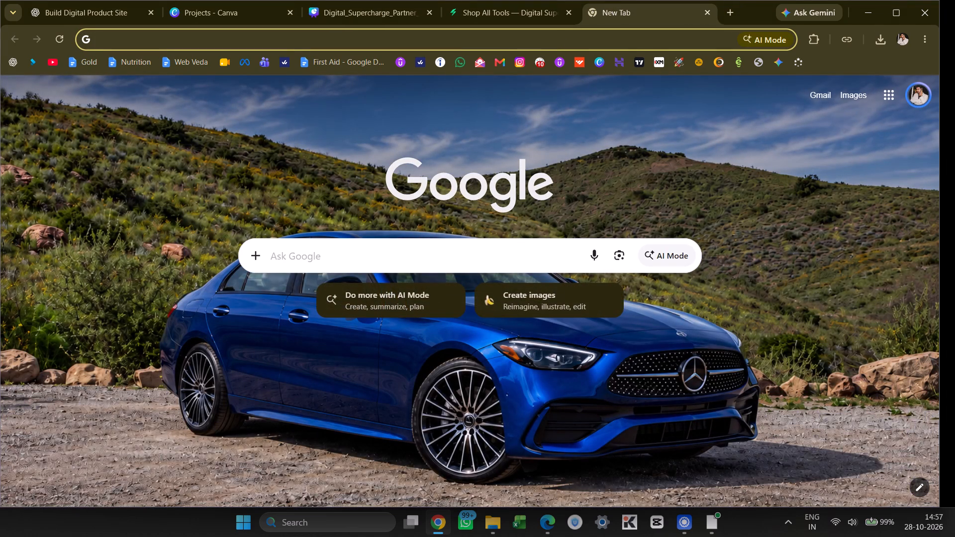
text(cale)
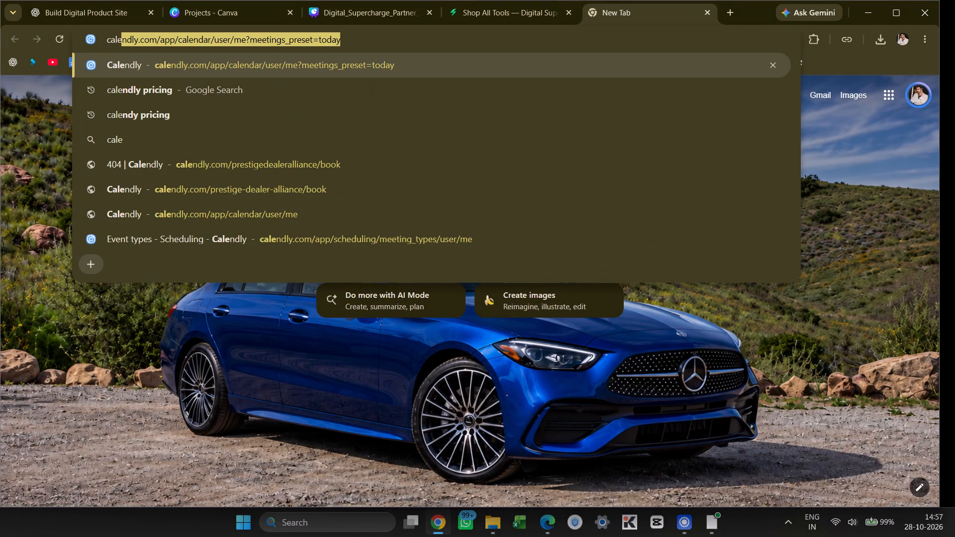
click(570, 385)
click(540, 536)
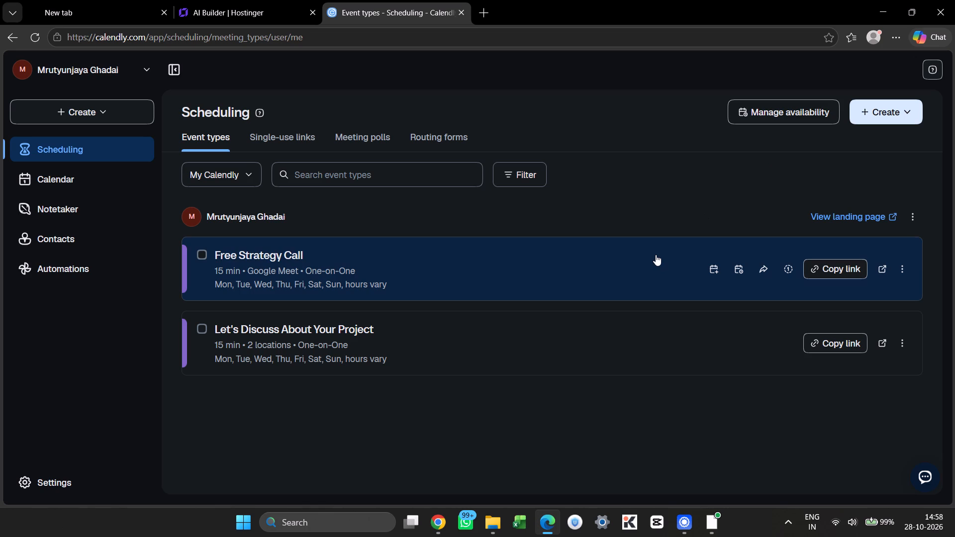
scroll(656, 255, up, 1)
click(895, 117)
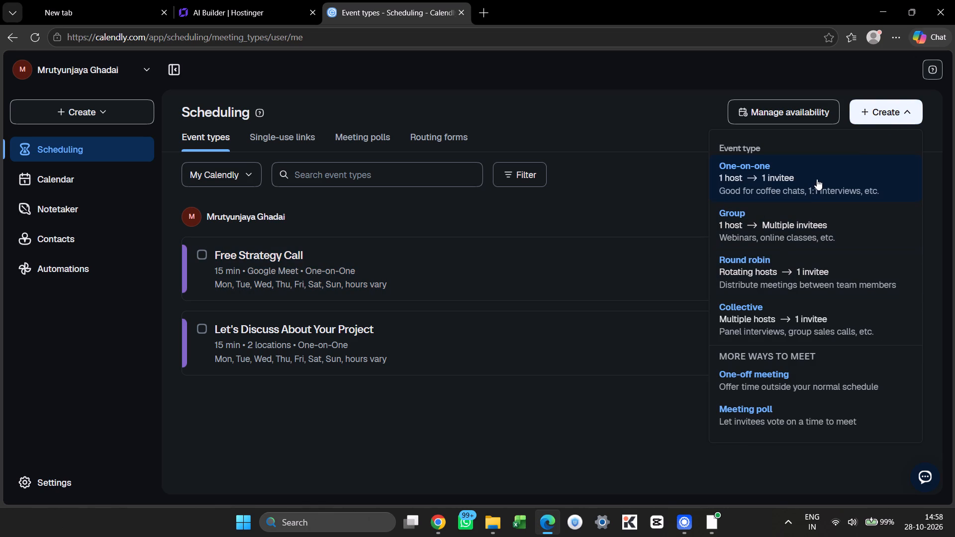
scroll(817, 179, down, 1)
click(563, 126)
scroll(563, 126, up, 1)
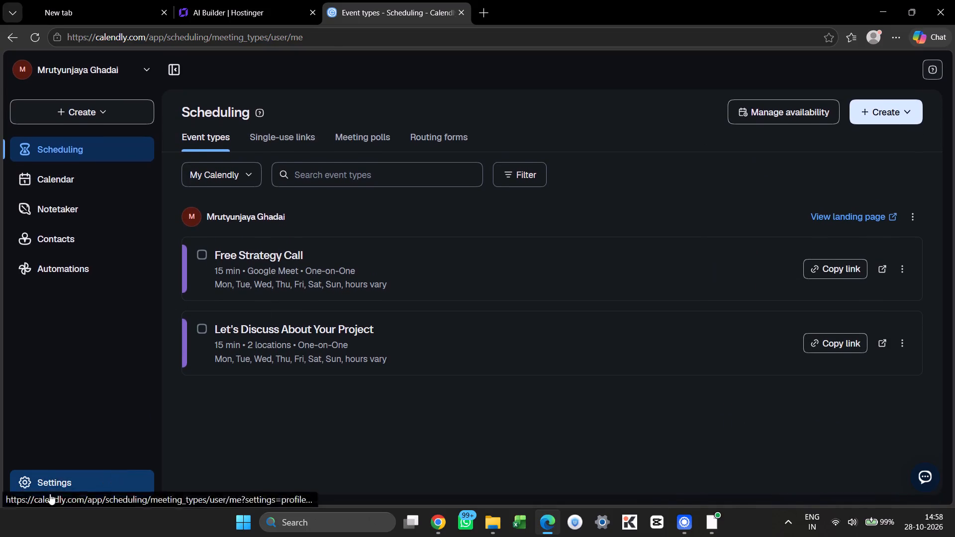
click(36, 495)
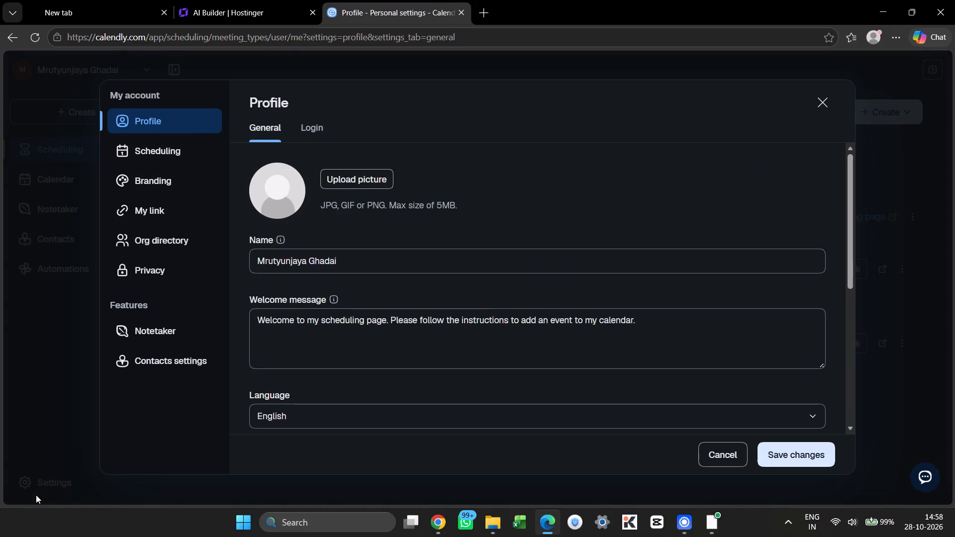
scroll(183, 329, down, 1)
click(25, 358)
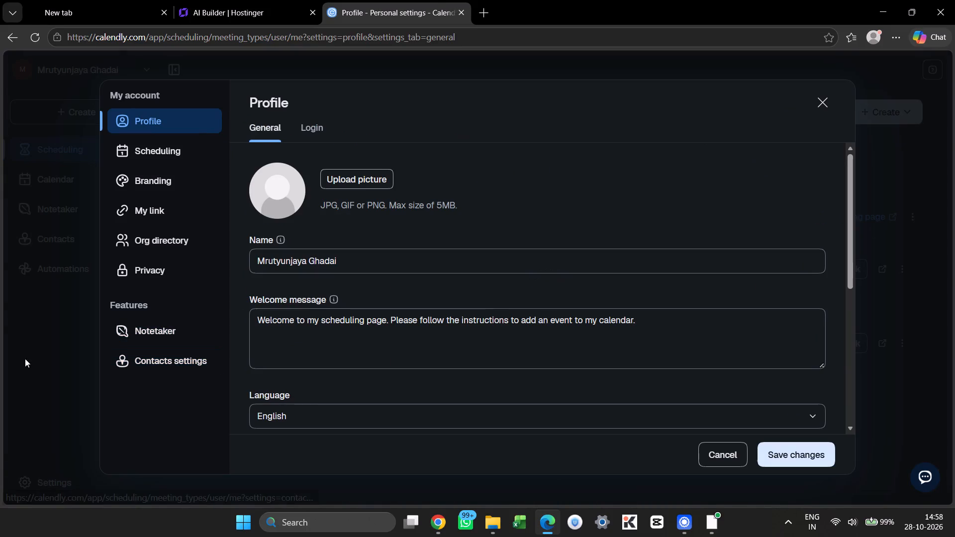
click(189, 238)
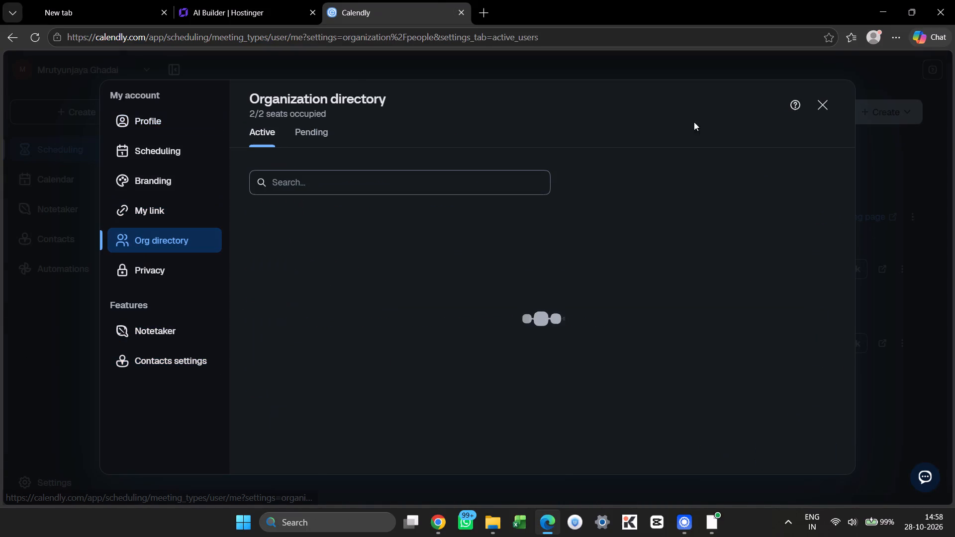
click(822, 106)
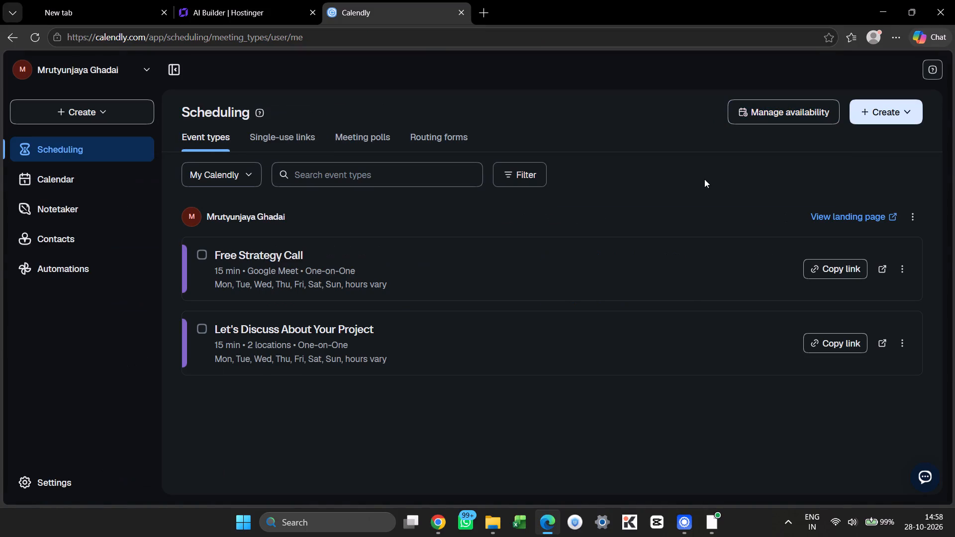
Start a new one-on-one event type and name it Remote Sales Partner.
scroll(704, 179, up, 1)
click(901, 118)
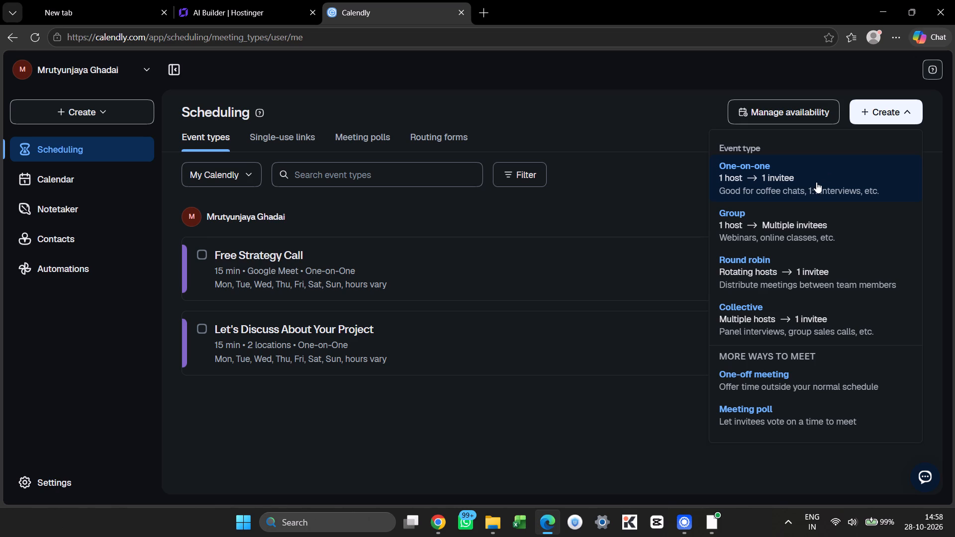
click(816, 182)
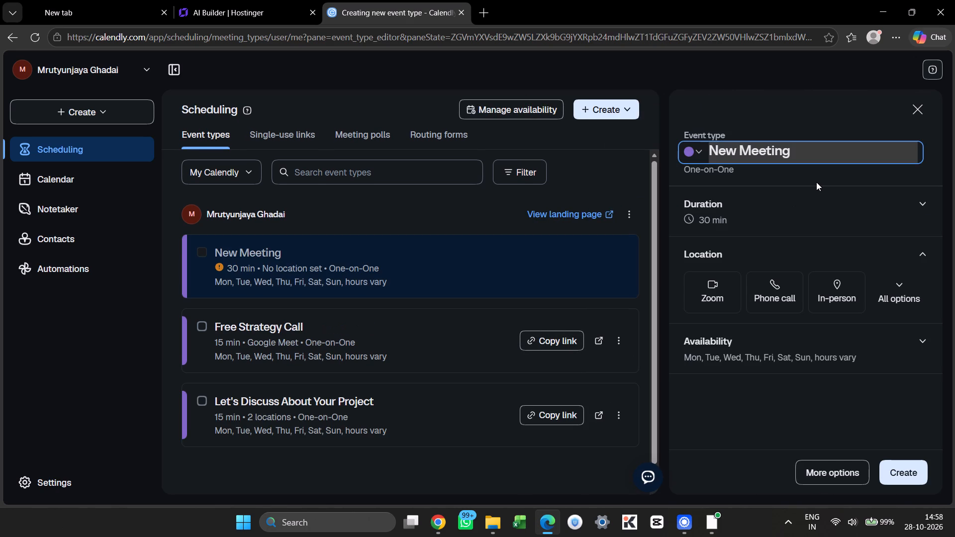
click(805, 154)
drag(789, 147, 784, 147)
drag(784, 147, 705, 154)
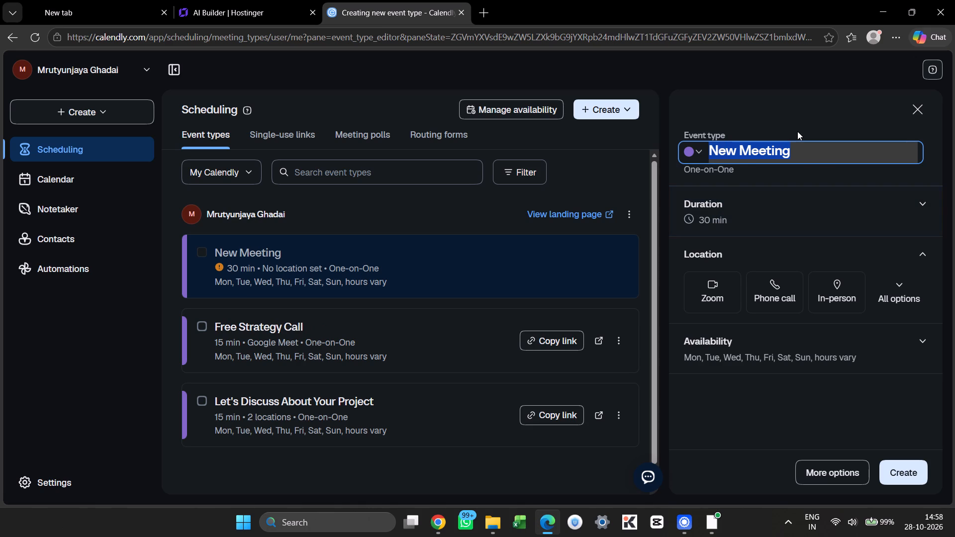
key(BackSpace)
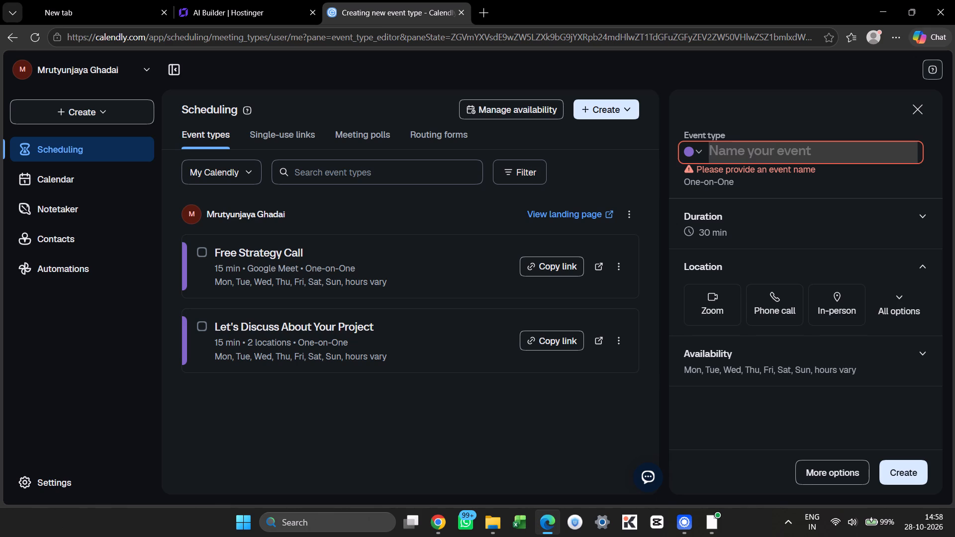
text(Remote)
key(space)
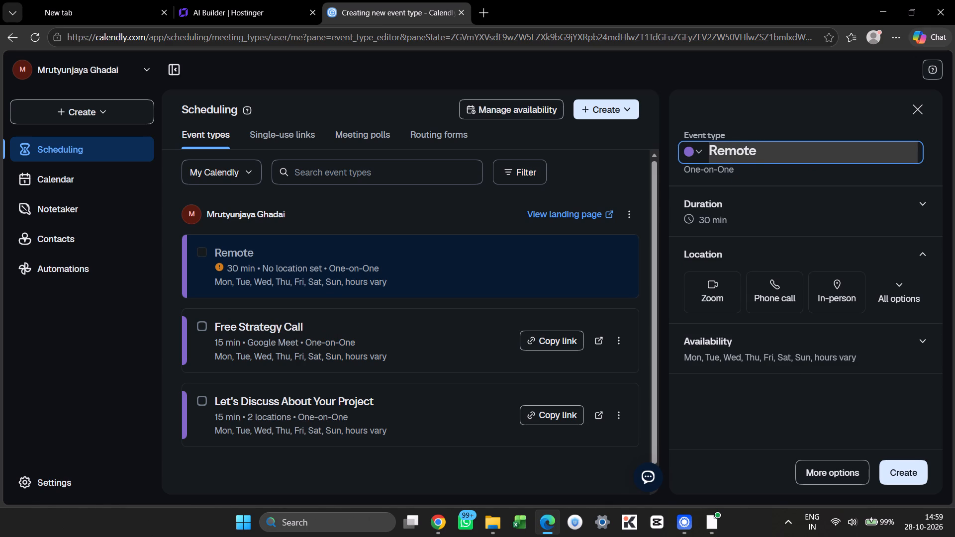
text(Ear)
text(ning)
key(BackSpace)
key(BackSpace)
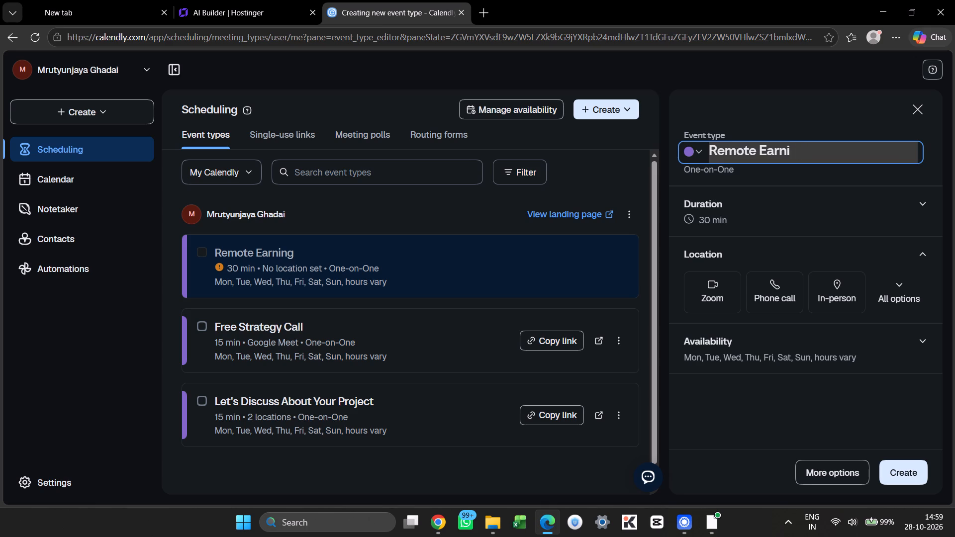
key(BackSpace)
key(BackSpace)
key(BackSpace)
key(BackSpace)
key(BackSpace)
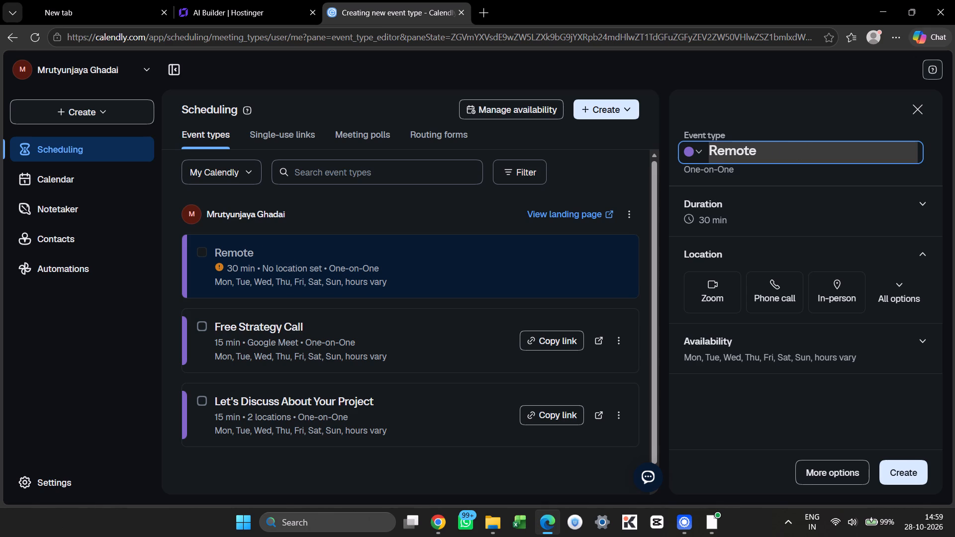
text(Sales Partner)
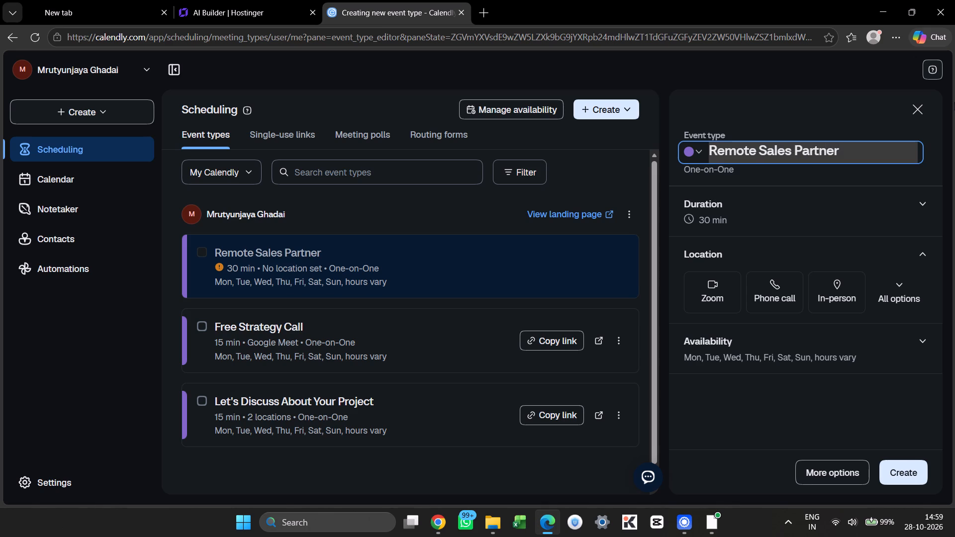
click(763, 93)
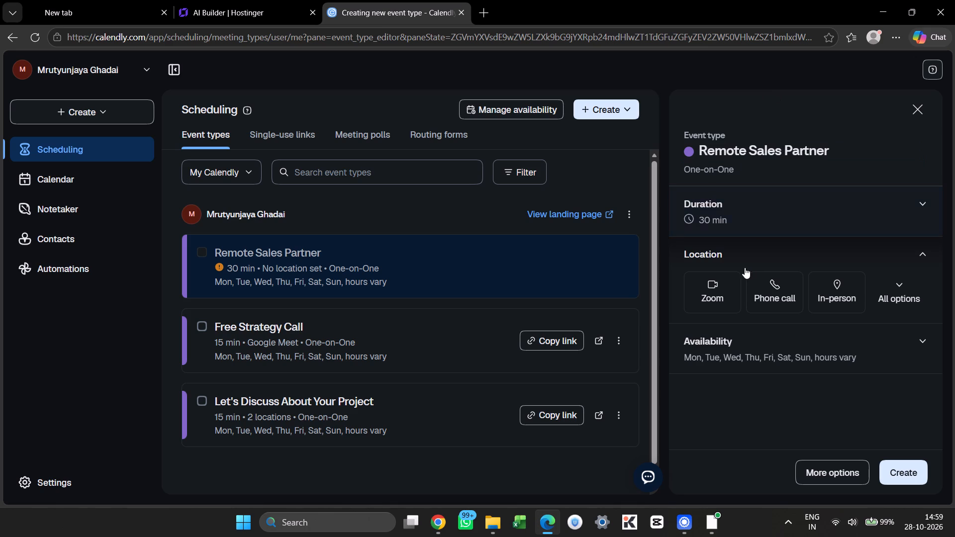
Set the Remote Sales Partner event's location to Google Meet and create the event type.
click(905, 300)
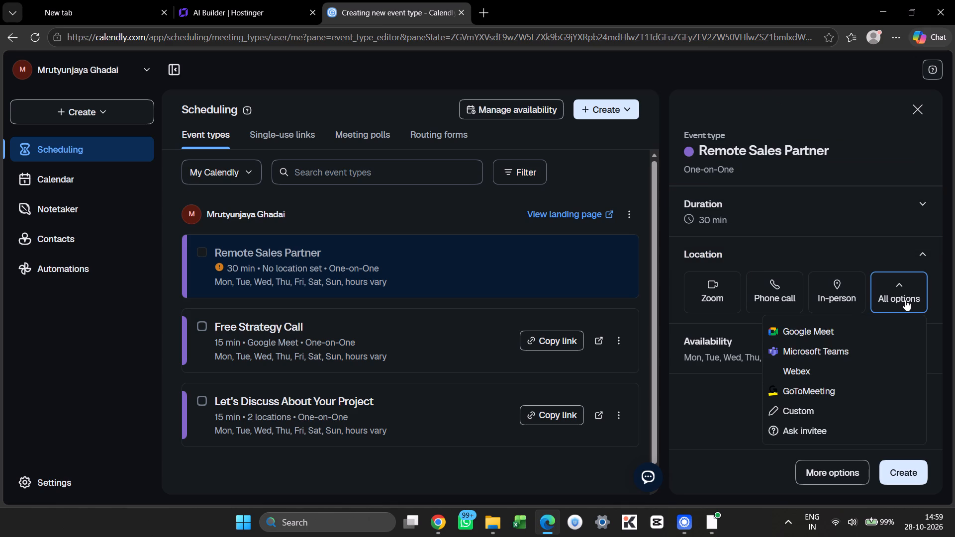
click(852, 333)
scroll(852, 333, down, 1)
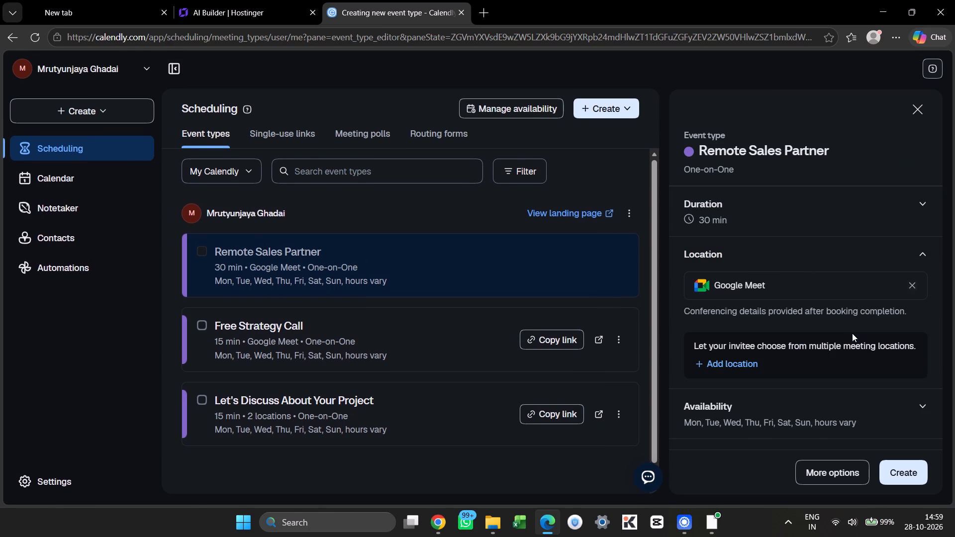
scroll(619, 302, up, 1)
scroll(739, 319, down, 2)
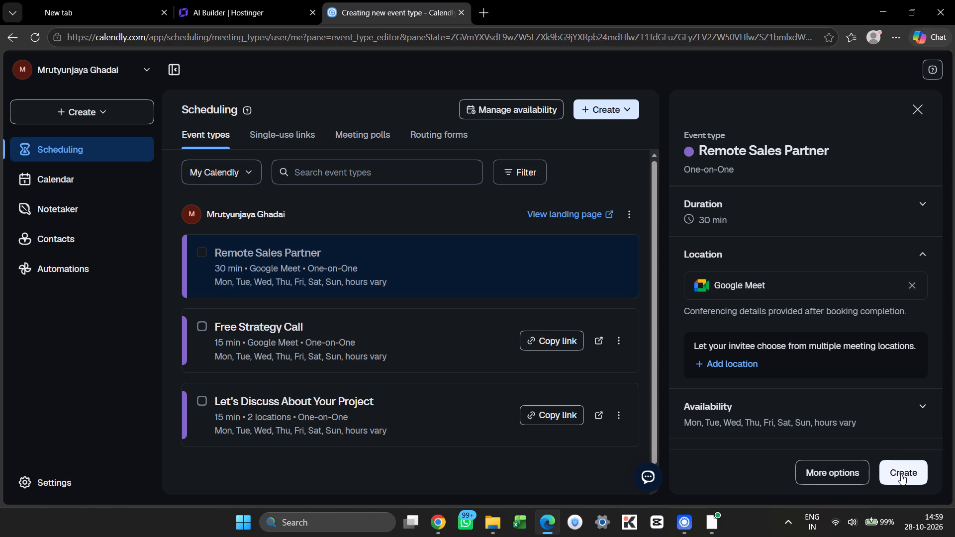
click(898, 471)
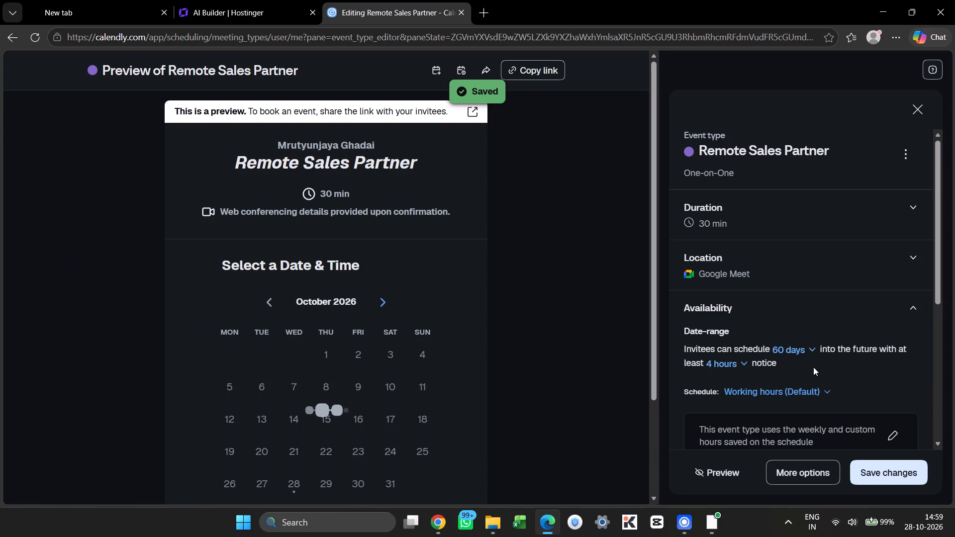
Review the availability schedule and weekly hours of the Remote Sales Partner event type.
scroll(791, 282, down, 2)
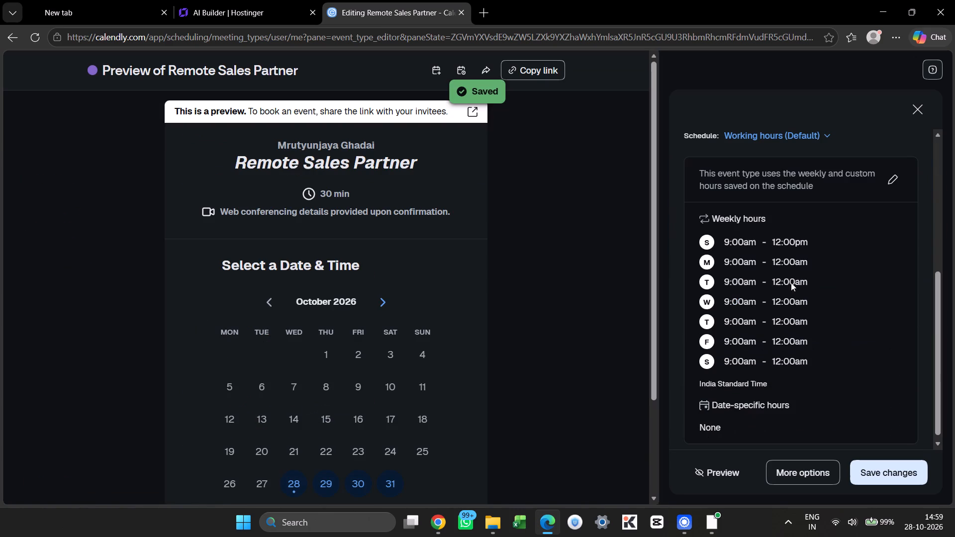
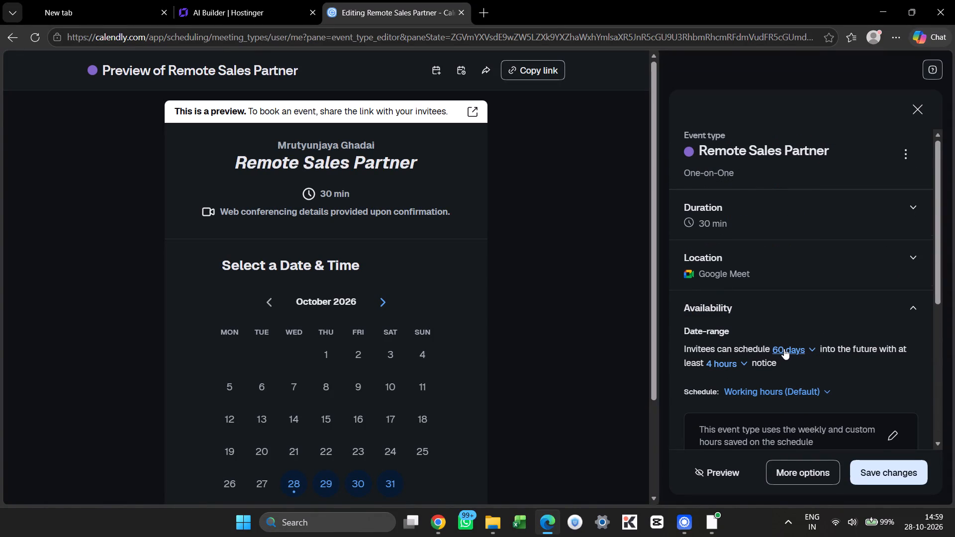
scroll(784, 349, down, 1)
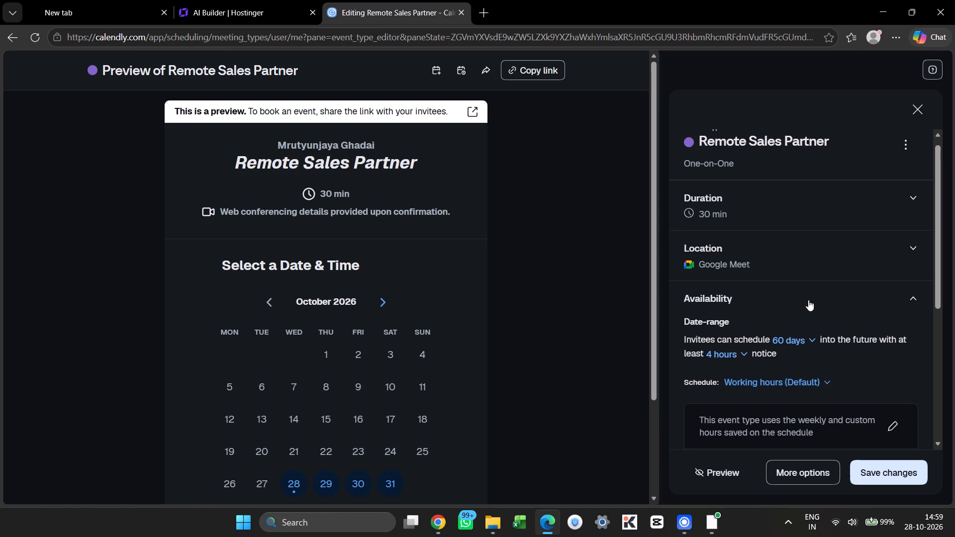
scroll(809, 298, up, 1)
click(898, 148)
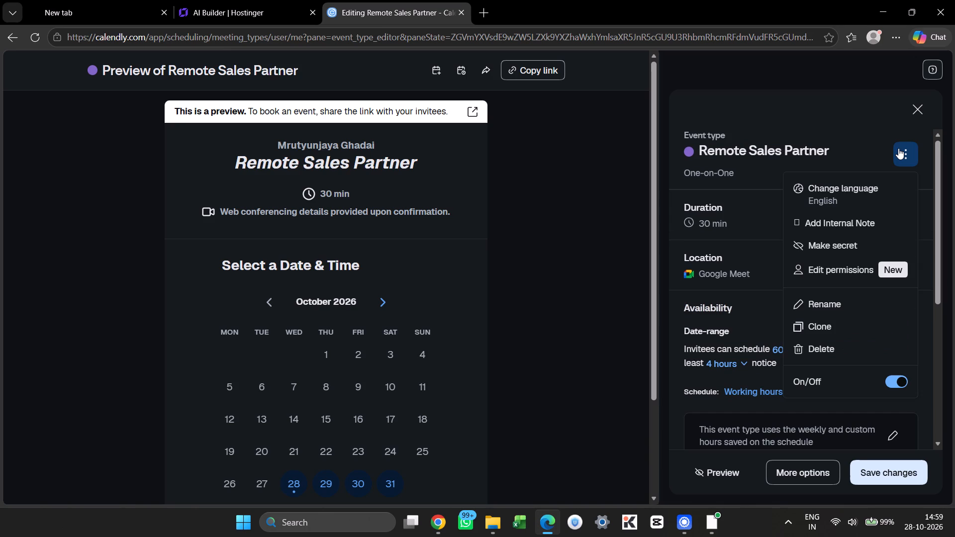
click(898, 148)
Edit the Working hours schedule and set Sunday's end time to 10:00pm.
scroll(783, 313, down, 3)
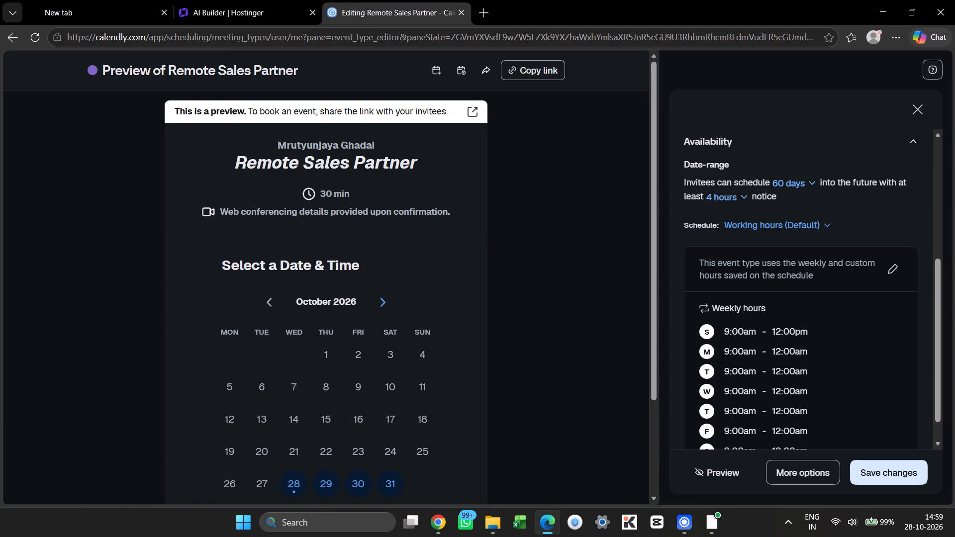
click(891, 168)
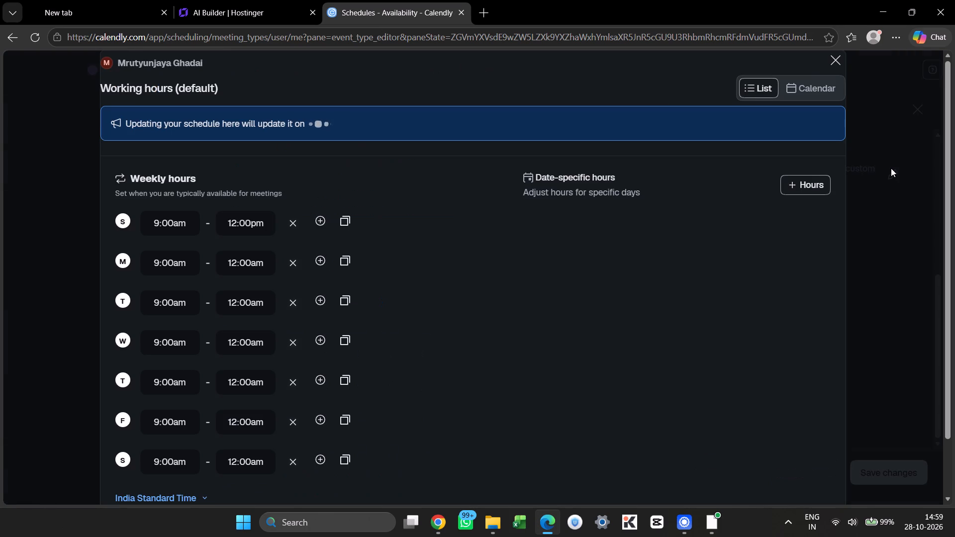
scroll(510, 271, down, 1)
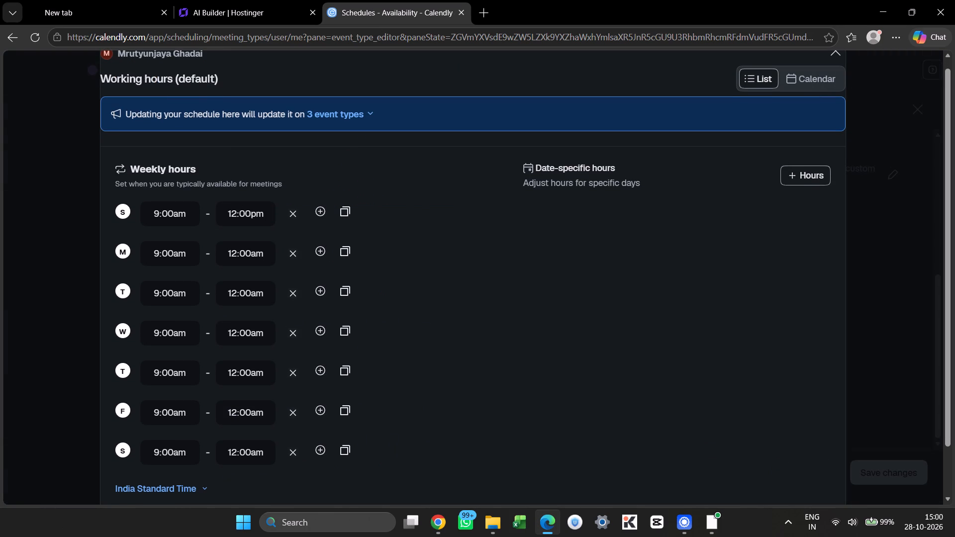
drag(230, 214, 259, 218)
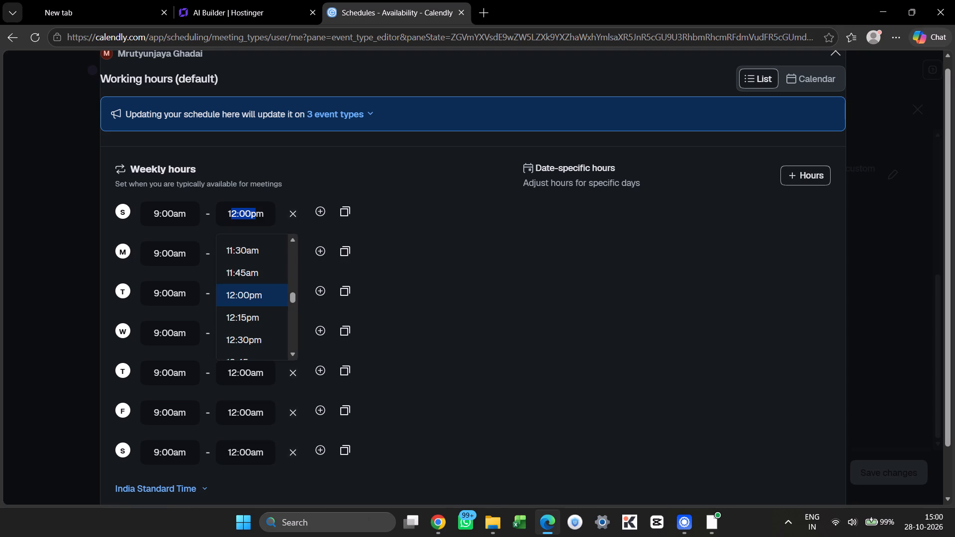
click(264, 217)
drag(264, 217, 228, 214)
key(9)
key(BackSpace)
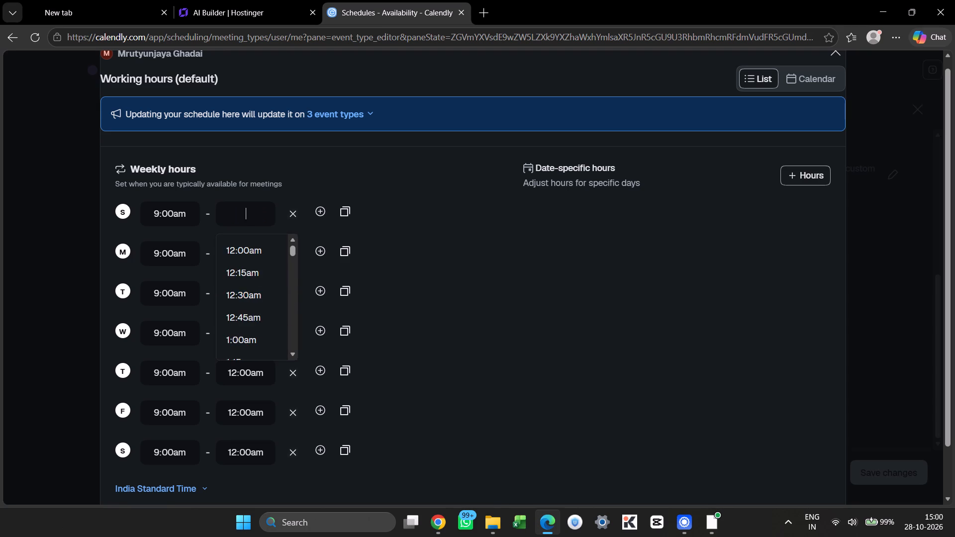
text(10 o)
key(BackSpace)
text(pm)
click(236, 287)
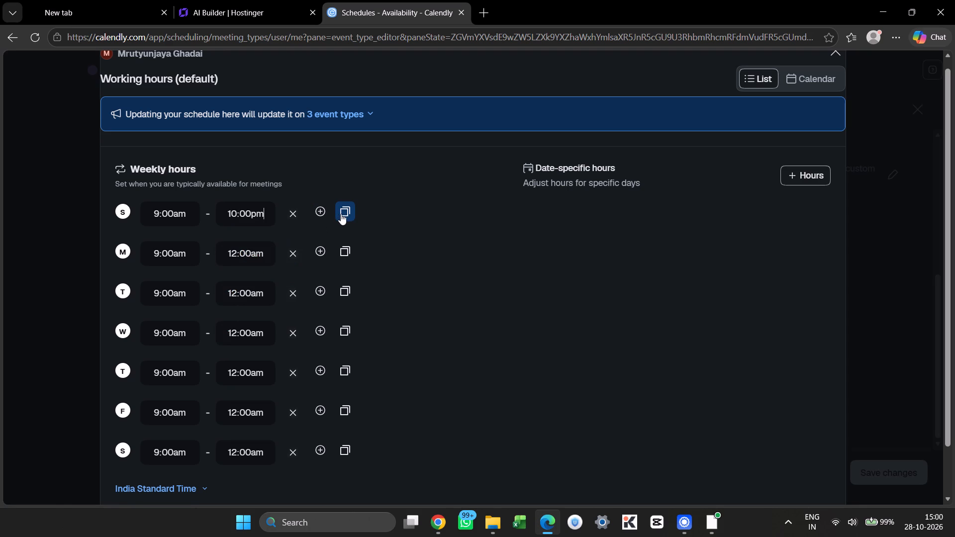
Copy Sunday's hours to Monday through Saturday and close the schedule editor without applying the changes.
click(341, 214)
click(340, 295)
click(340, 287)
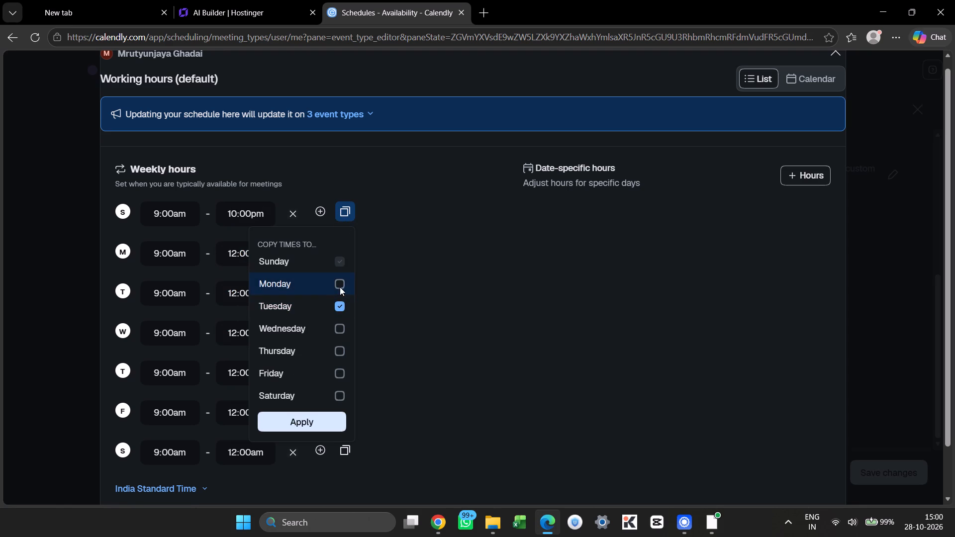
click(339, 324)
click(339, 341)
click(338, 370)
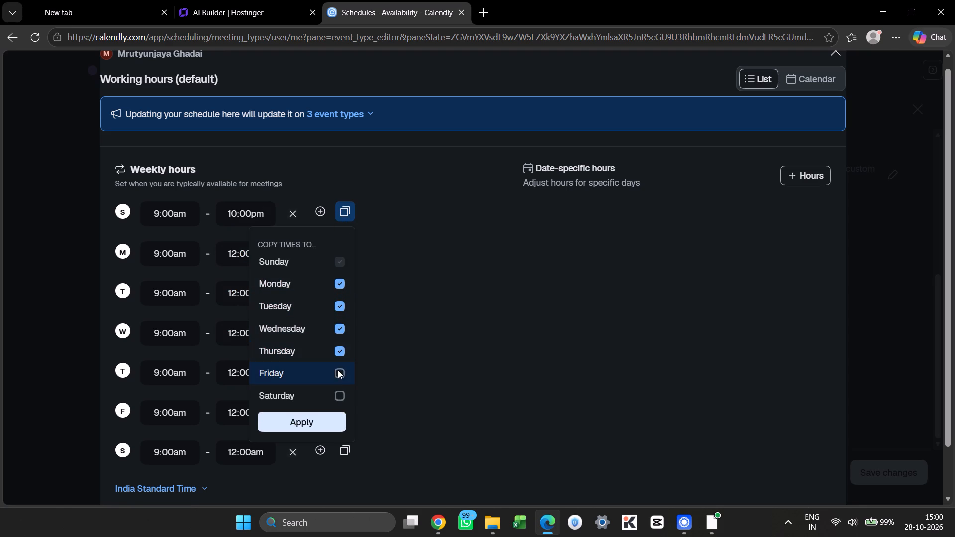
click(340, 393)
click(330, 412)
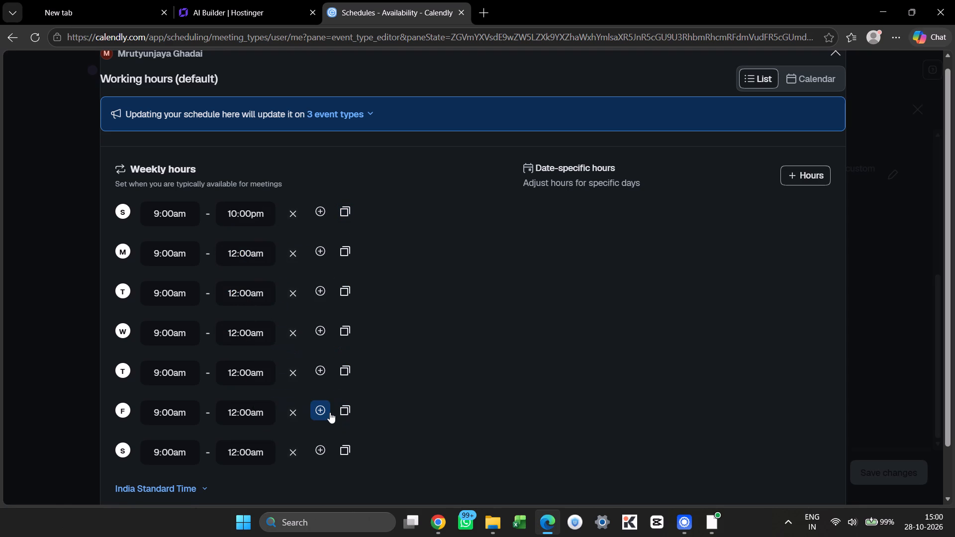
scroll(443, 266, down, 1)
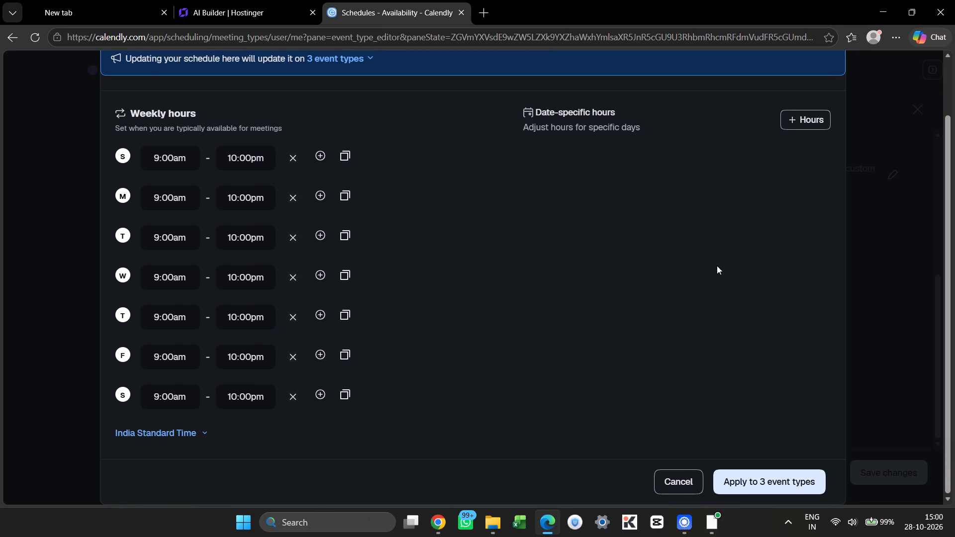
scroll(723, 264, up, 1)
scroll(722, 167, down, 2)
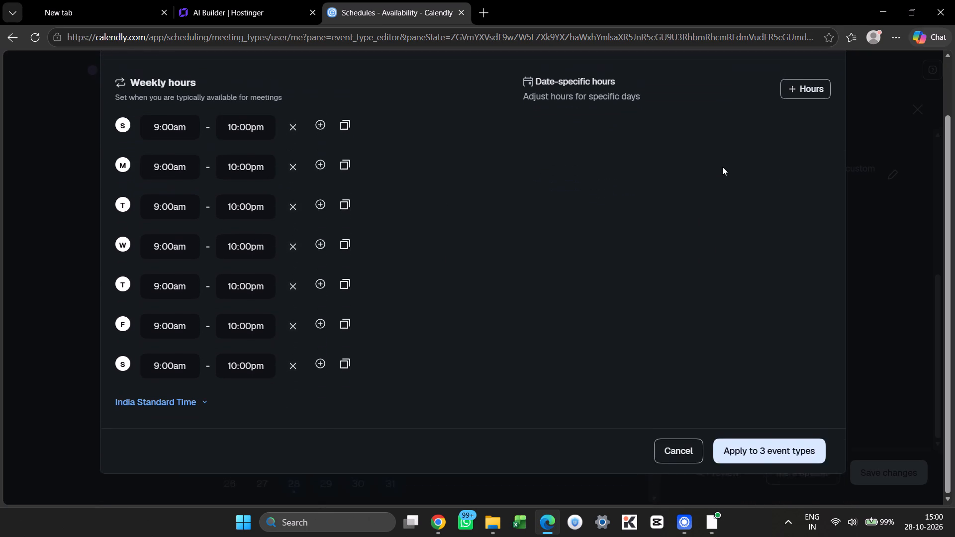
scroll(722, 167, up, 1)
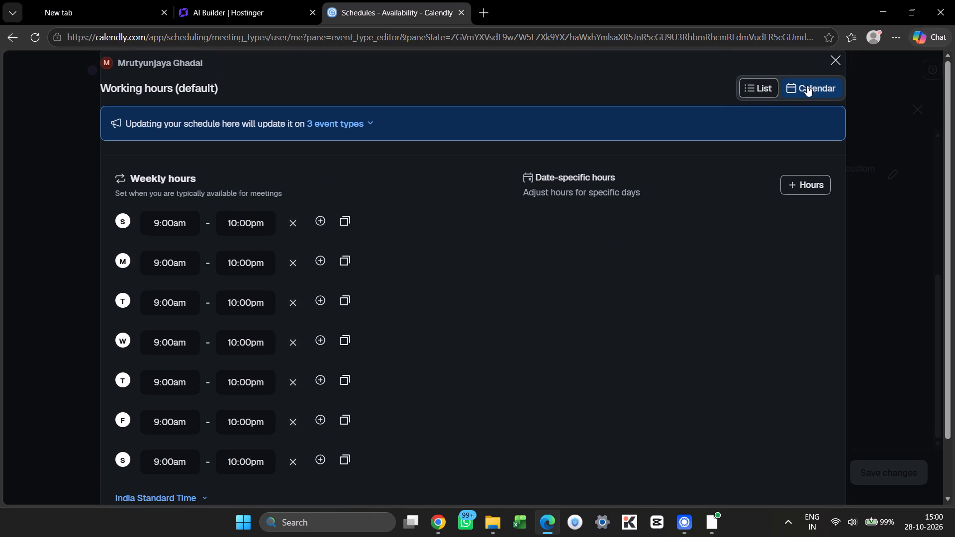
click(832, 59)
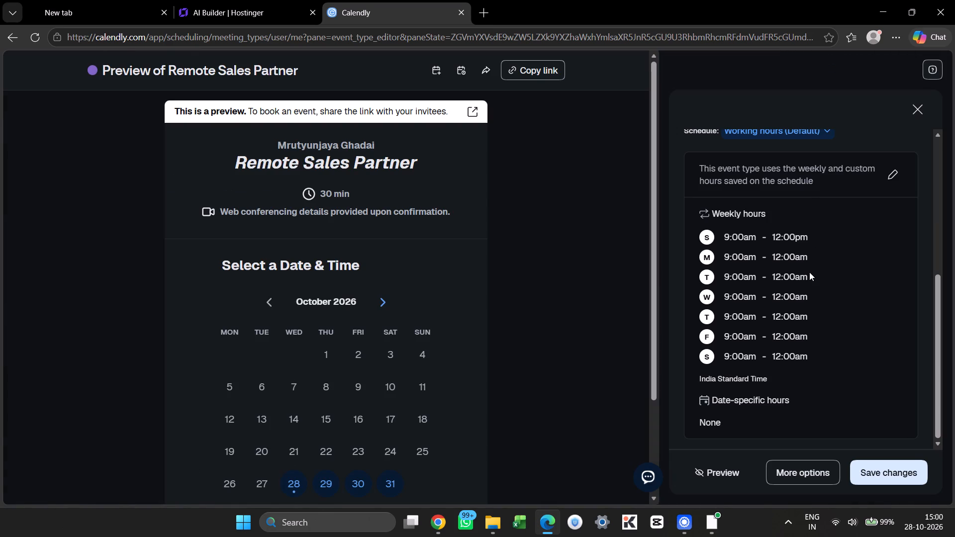
Reopen the Working hours schedule of the Remote Sales Partner event type for editing.
click(896, 170)
scroll(490, 271, down, 1)
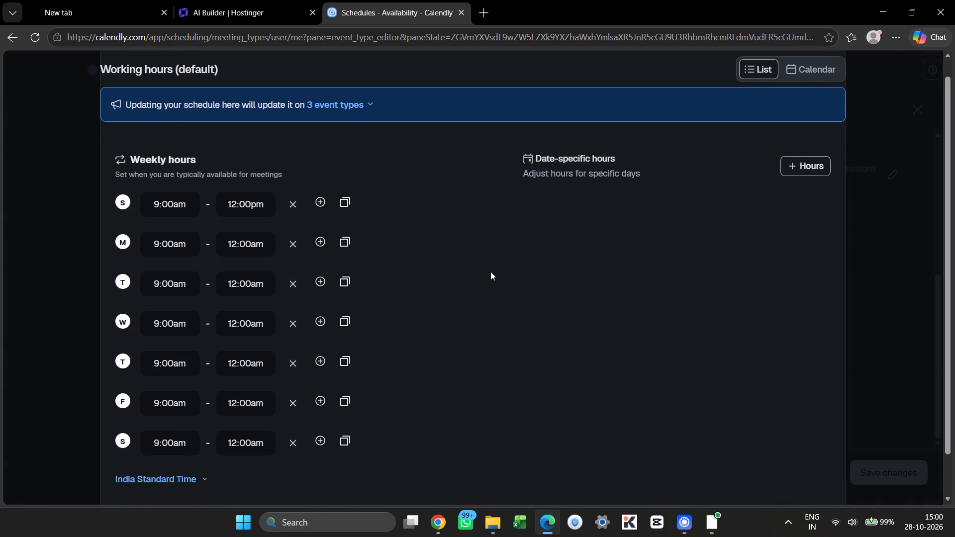
scroll(490, 271, down, 1)
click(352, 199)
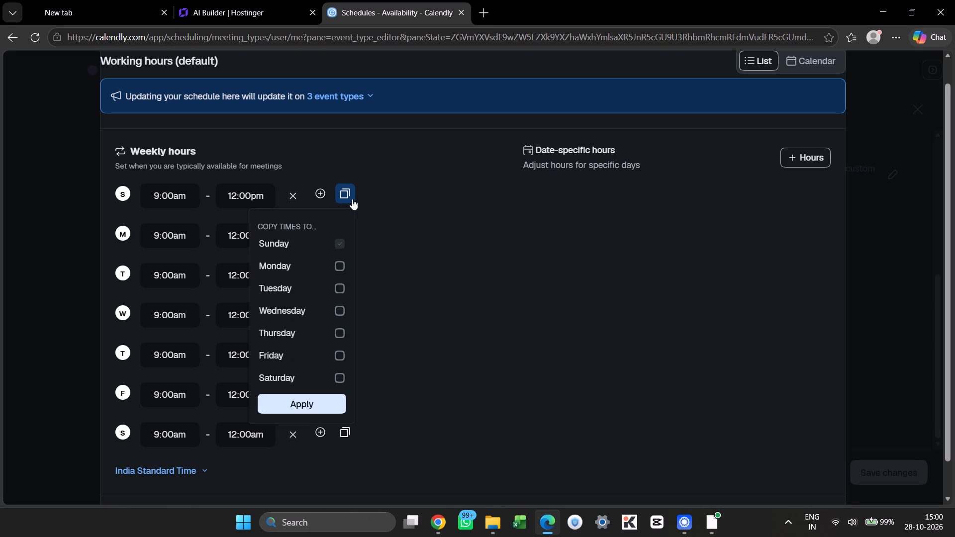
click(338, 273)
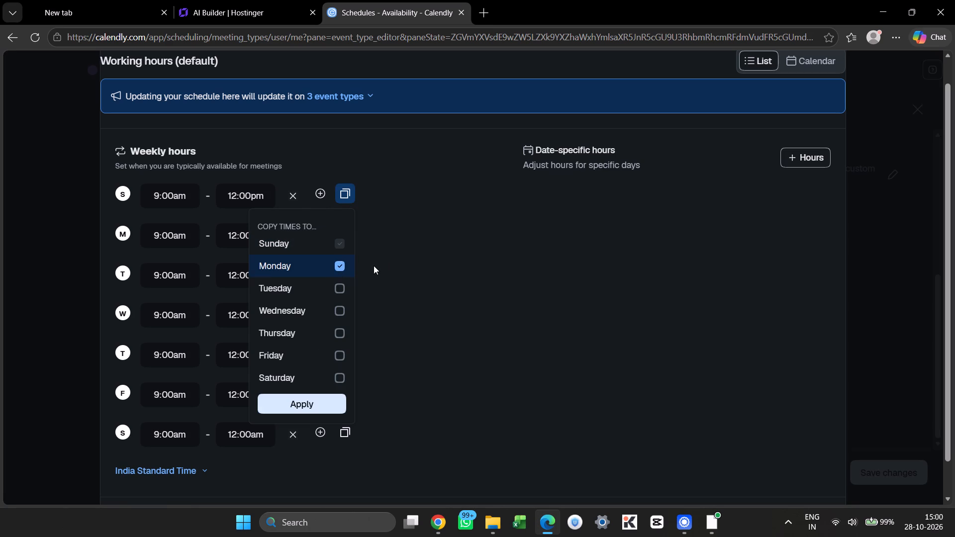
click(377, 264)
Set Sunday's end time to 10:00am in the weekly hours.
drag(262, 193, 245, 193)
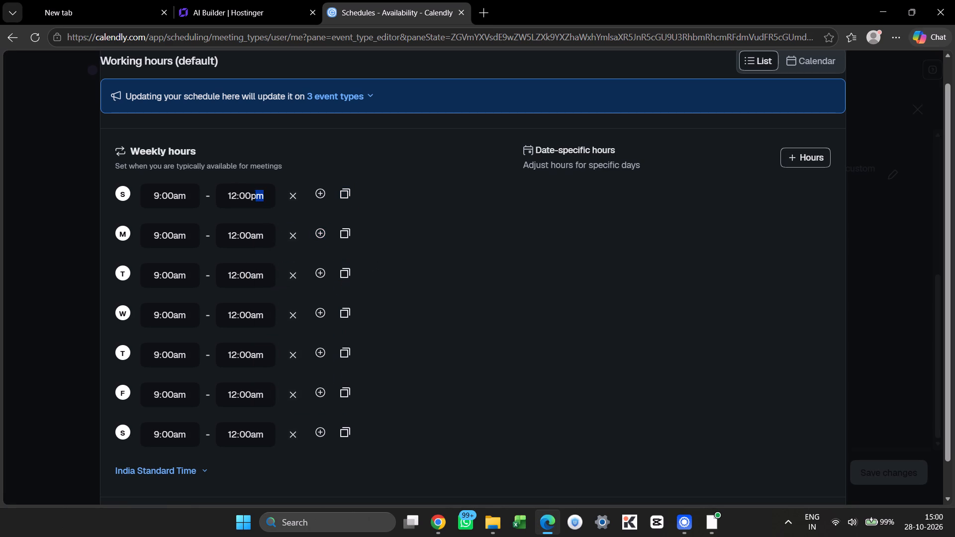
drag(245, 193, 225, 191)
text(10 am)
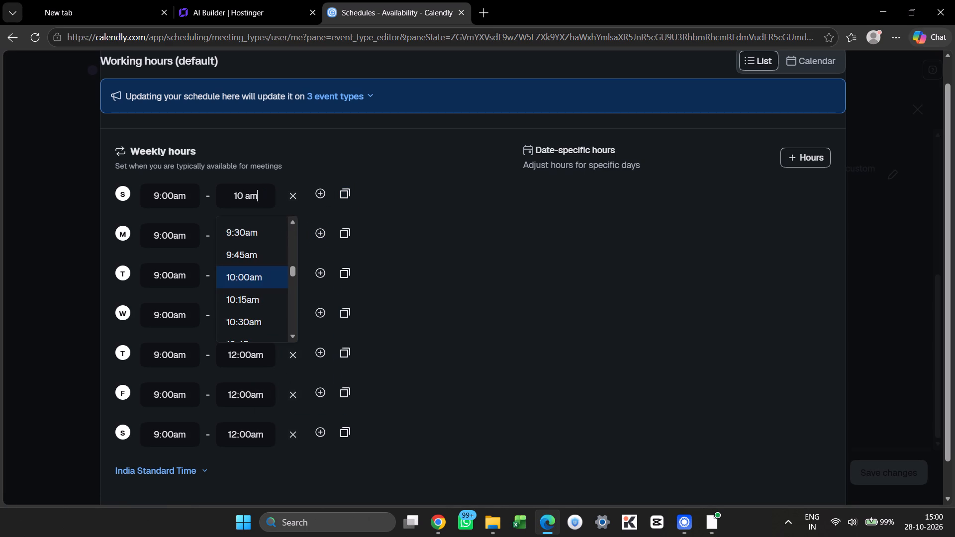
click(226, 274)
Copy Sunday's hours to Monday, Tuesday, Wednesday, Thursday, Friday and Saturday.
click(337, 198)
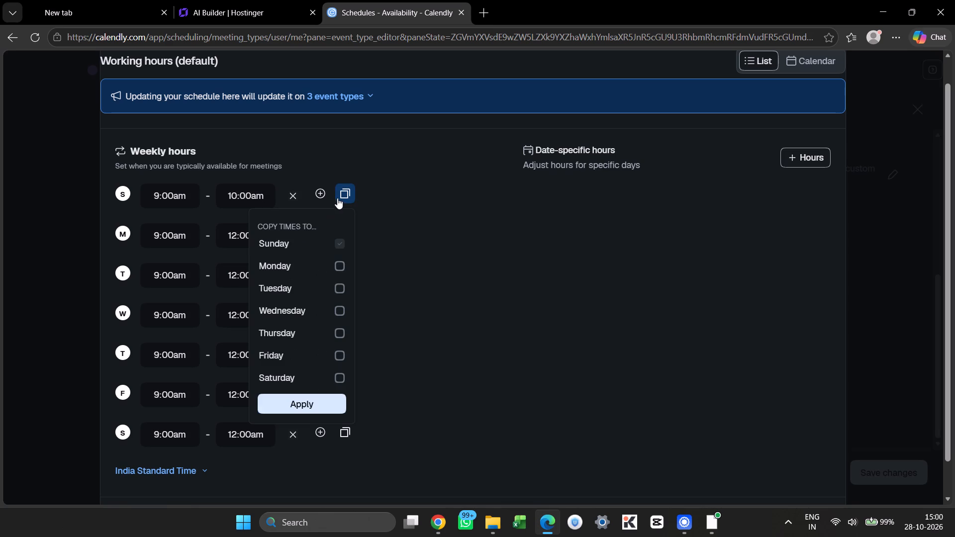
click(341, 274)
click(341, 286)
click(340, 304)
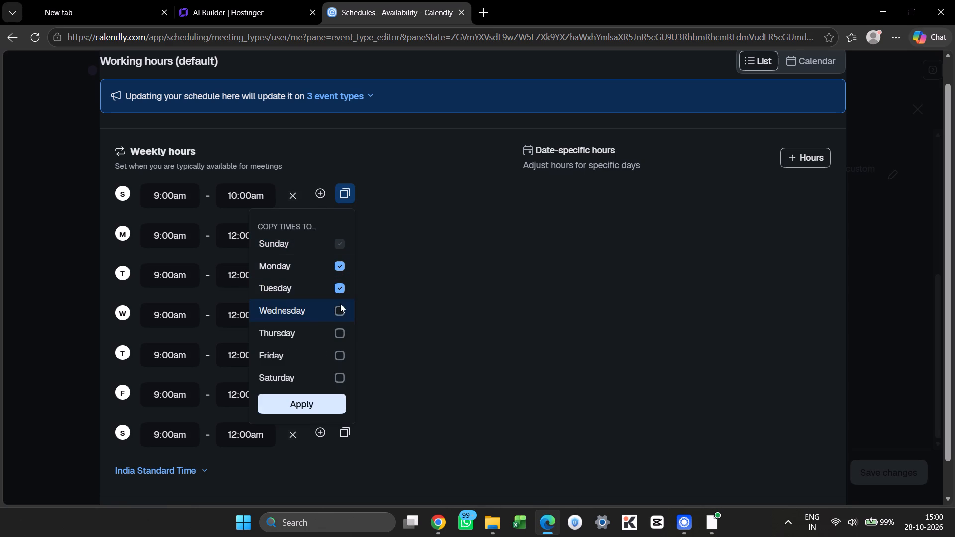
click(339, 325)
click(339, 356)
click(339, 377)
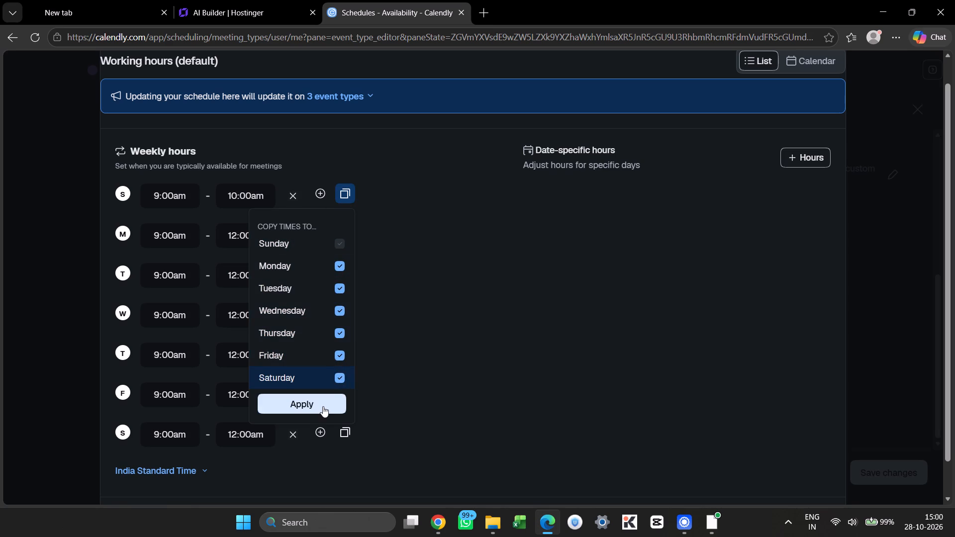
click(323, 406)
Apply the updated schedule to the 3 event types and save the Remote Sales Partner event type.
scroll(396, 315, down, 1)
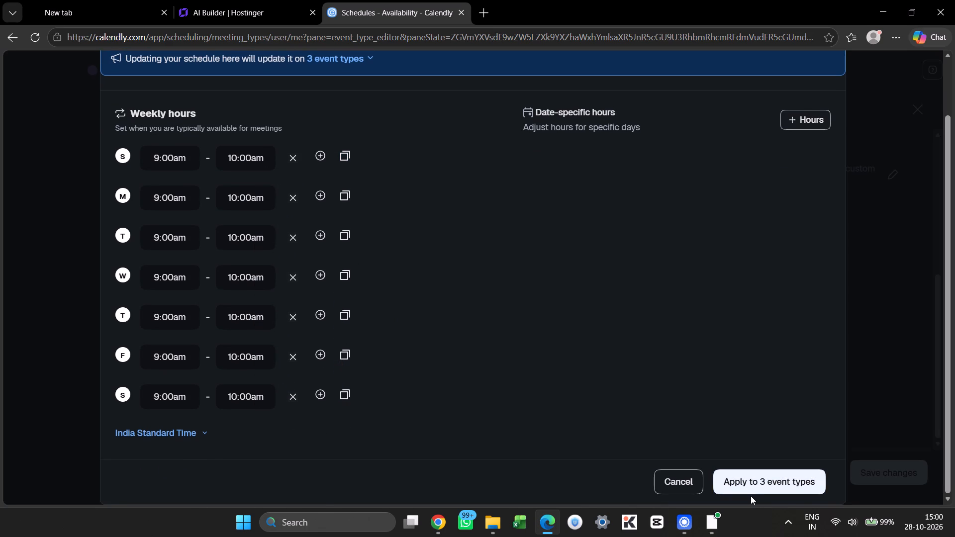
click(760, 484)
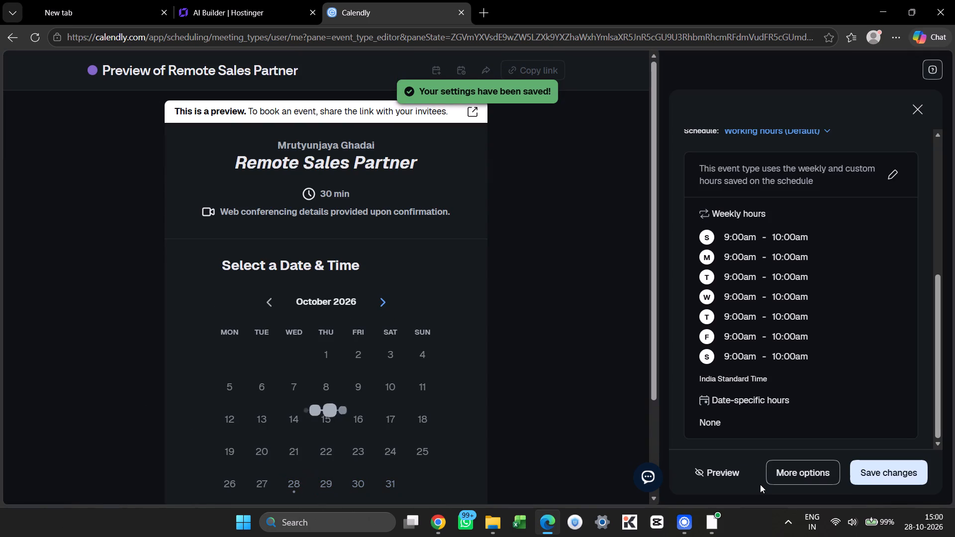
click(891, 467)
Review the saved Remote Sales Partner settings, including its date range, schedule and weekly hours.
scroll(835, 341, up, 2)
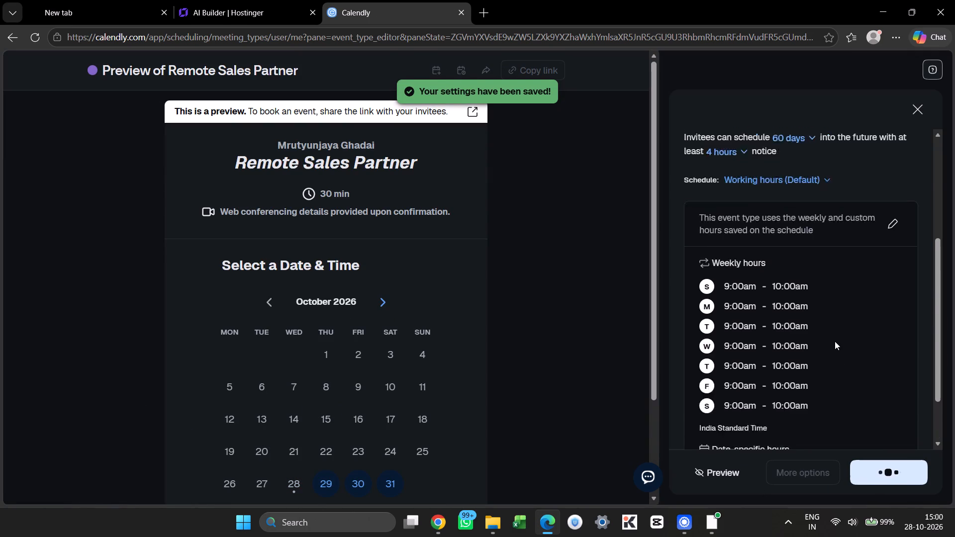
scroll(835, 341, up, 1)
scroll(835, 341, down, 3)
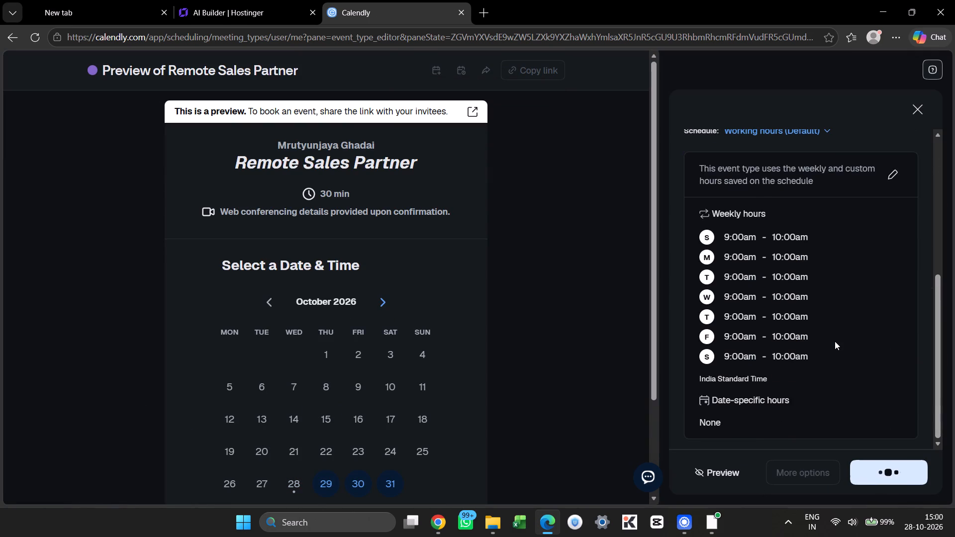
scroll(835, 341, up, 2)
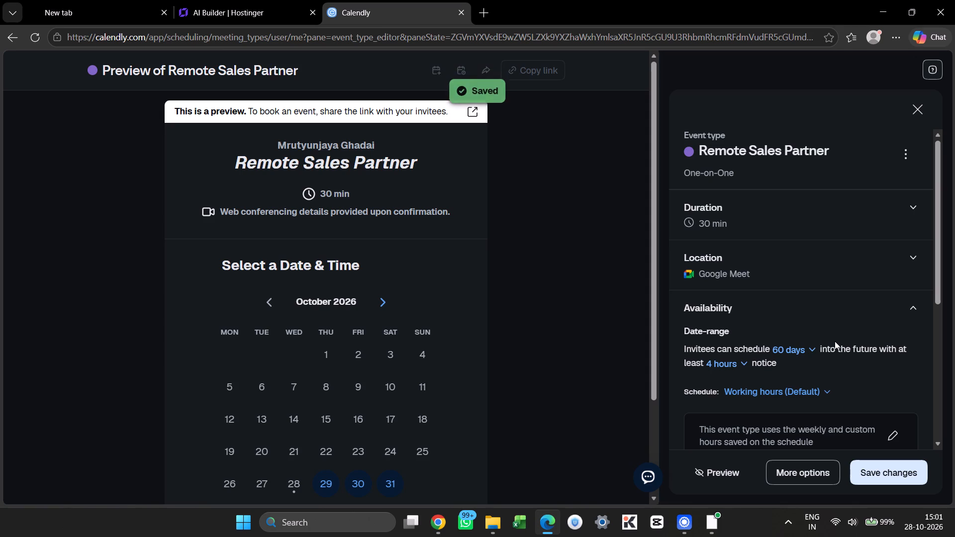
scroll(835, 341, down, 1)
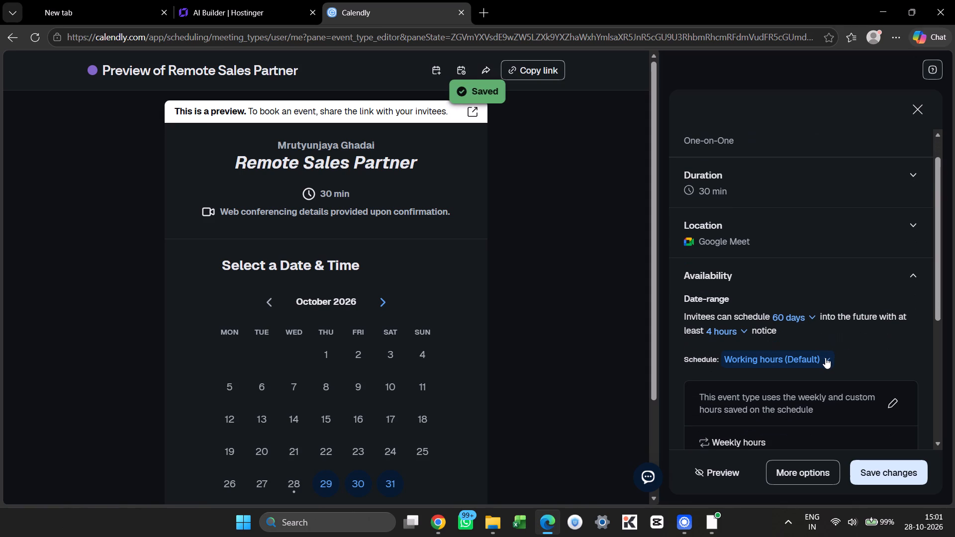
scroll(825, 358, down, 3)
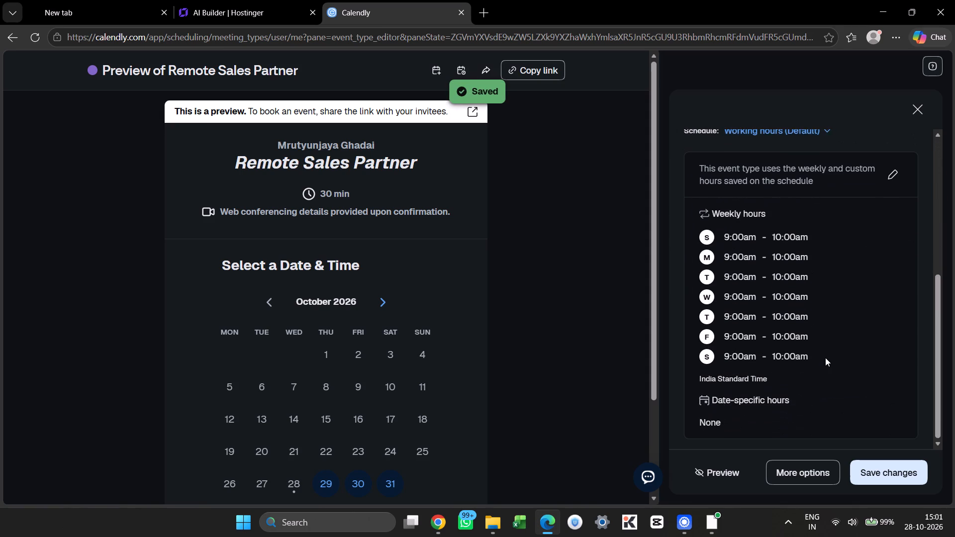
scroll(825, 358, down, 1)
scroll(825, 358, up, 3)
scroll(825, 358, down, 1)
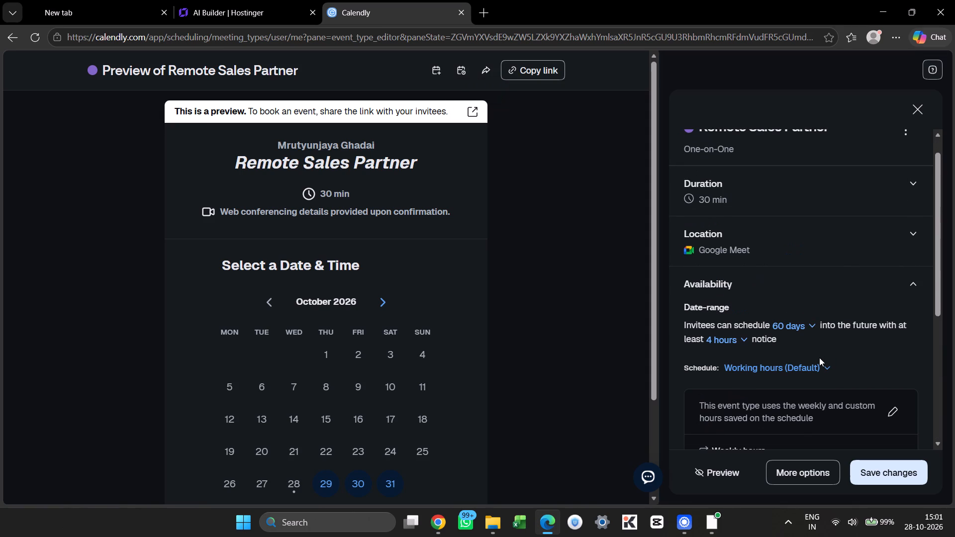
Check the minimum notice setting and the weekly hours in the Remote Sales Partner availability.
scroll(819, 358, up, 2)
click(743, 365)
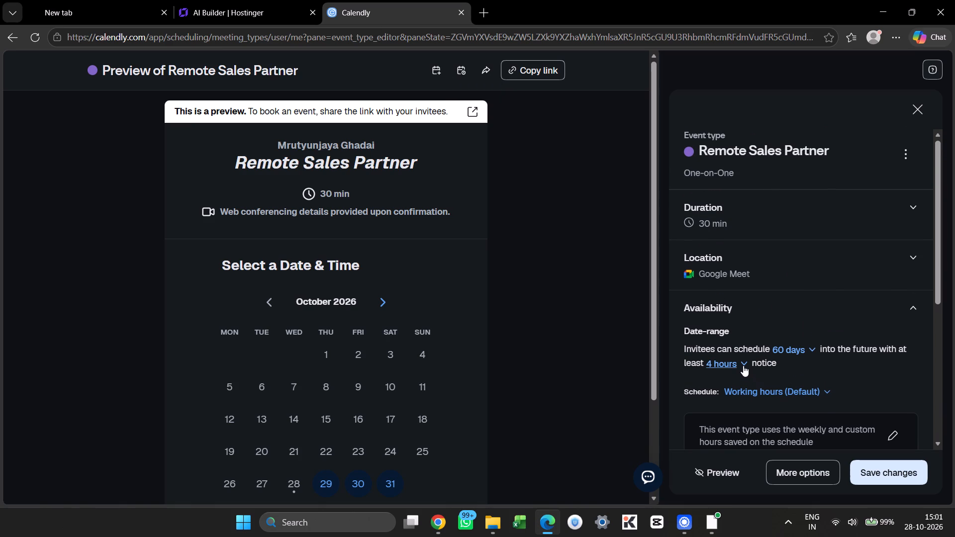
click(729, 392)
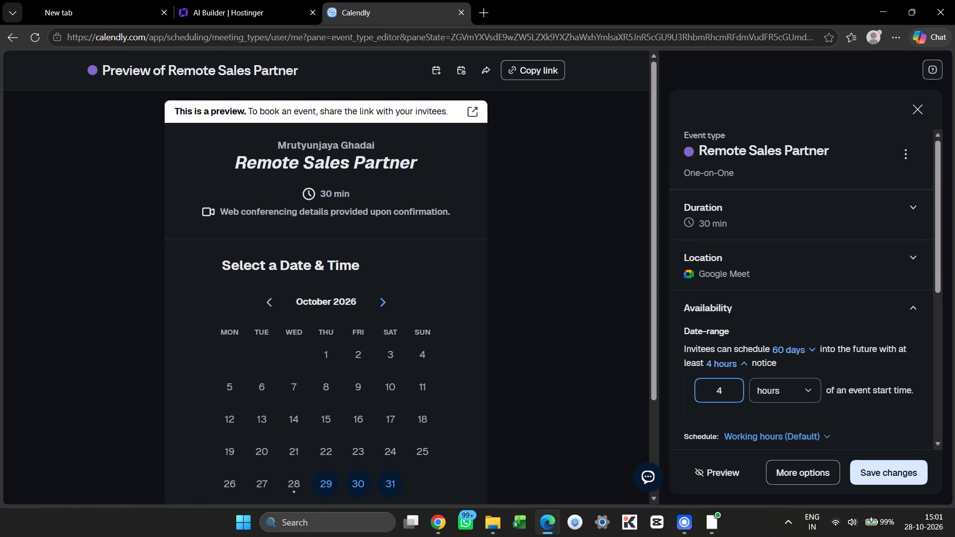
click(769, 408)
scroll(769, 408, up, 1)
scroll(801, 373, down, 3)
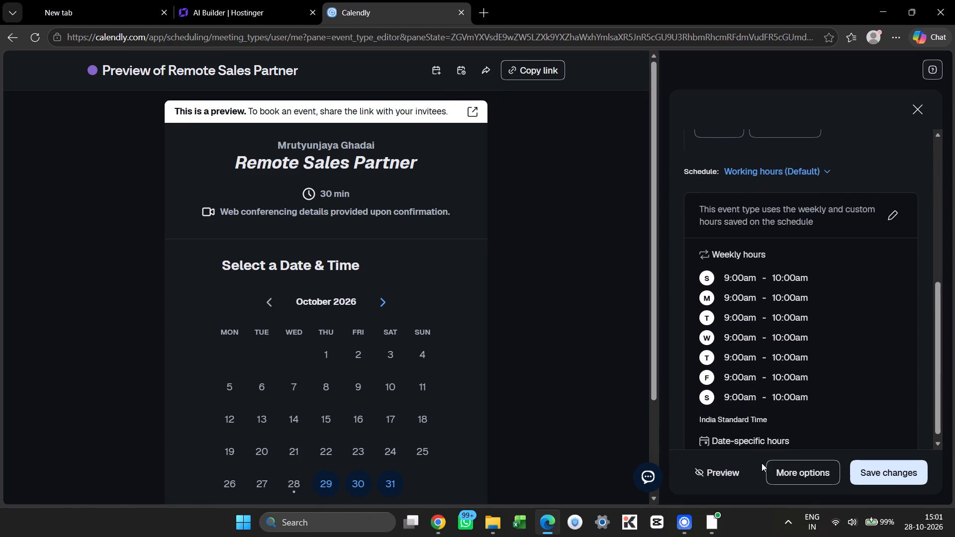
Look through the event type's additional options, including limits and buffers and notifications and automations.
click(787, 470)
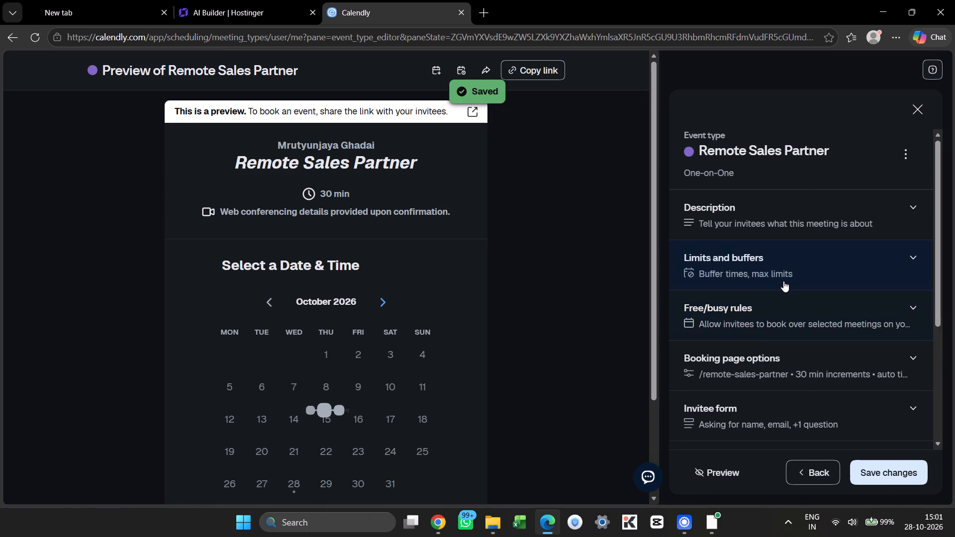
click(783, 281)
scroll(783, 281, down, 1)
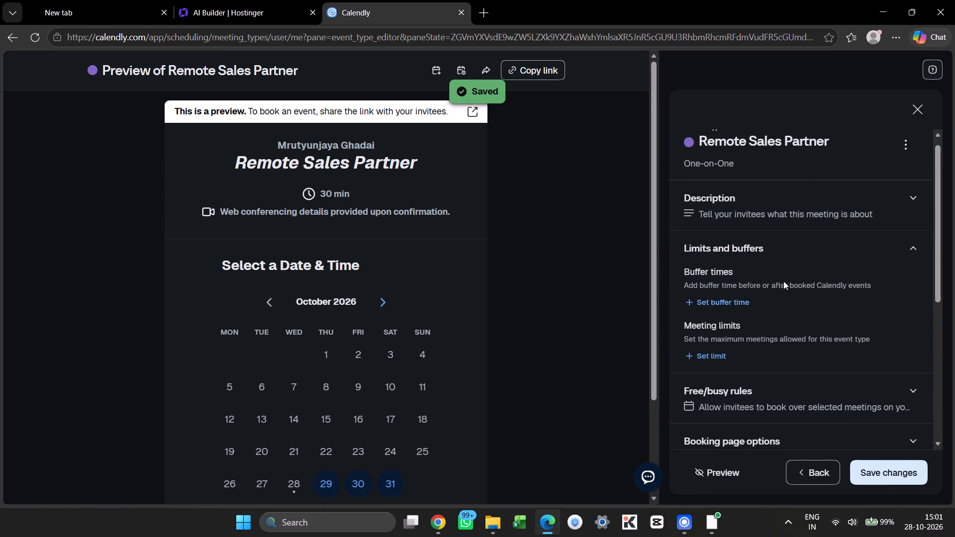
scroll(783, 281, down, 1)
scroll(779, 358, down, 3)
click(779, 358)
scroll(779, 358, down, 1)
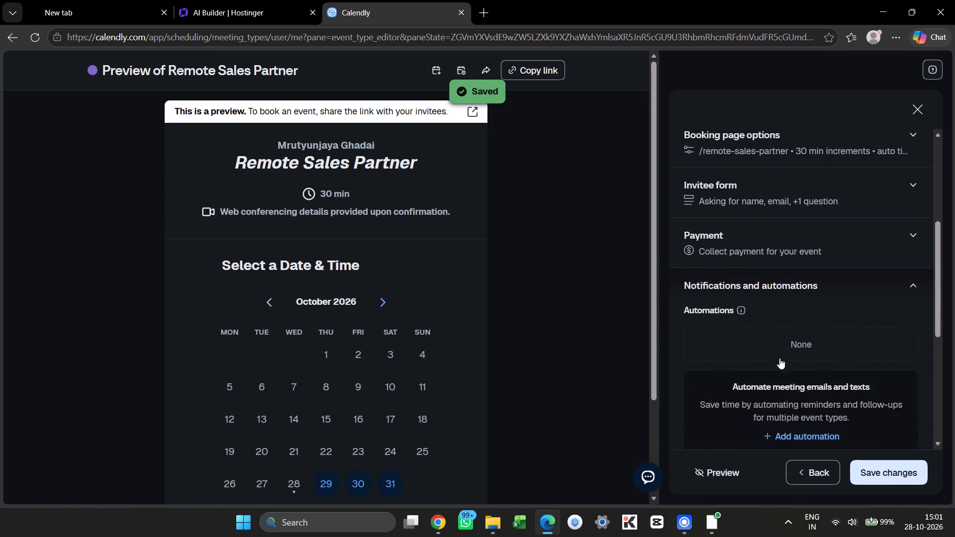
scroll(779, 358, down, 1)
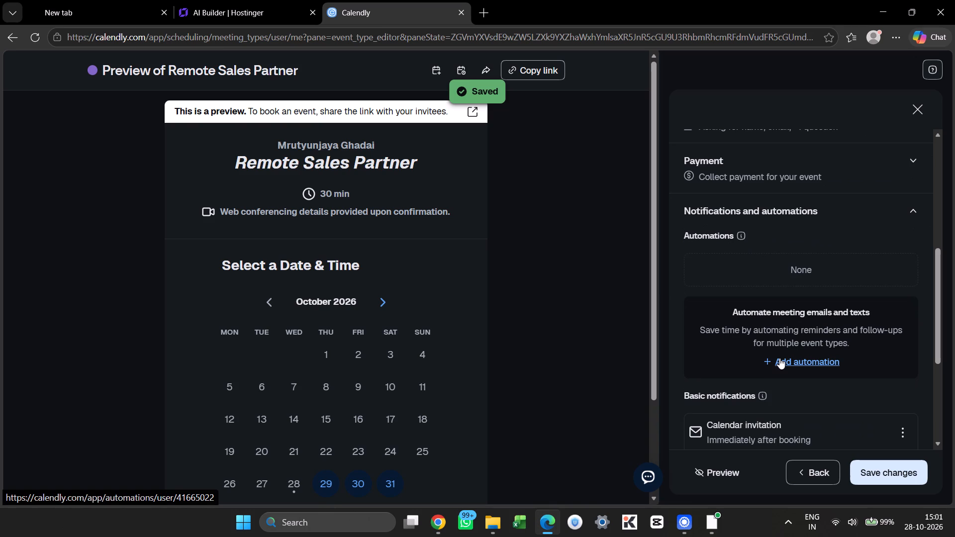
scroll(779, 358, down, 2)
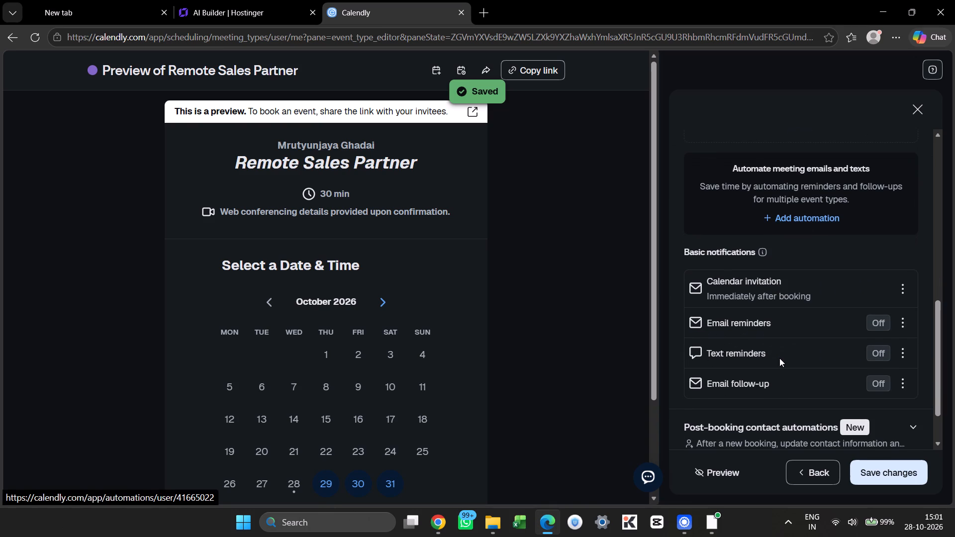
Review the calendar invitation's title, body and timing without editing them.
click(898, 290)
click(889, 327)
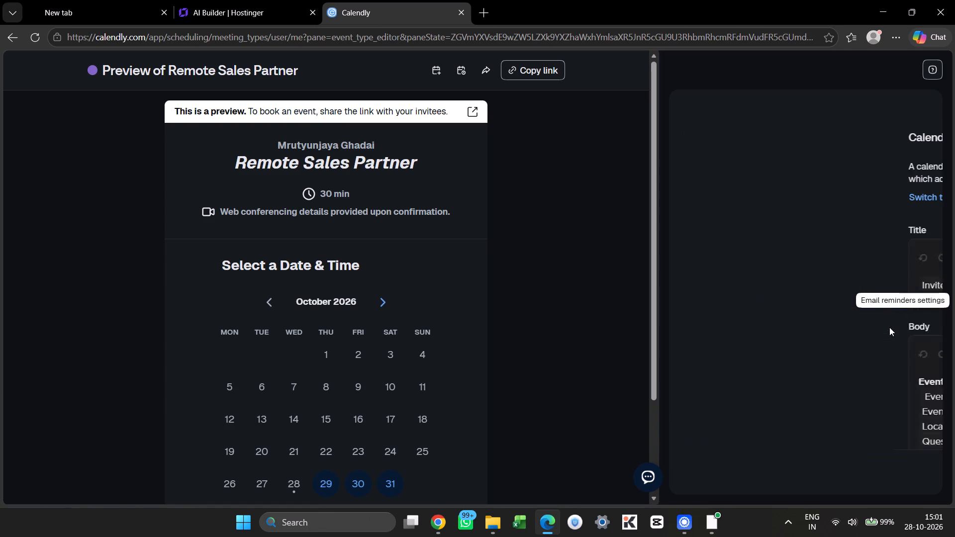
scroll(829, 352, down, 3)
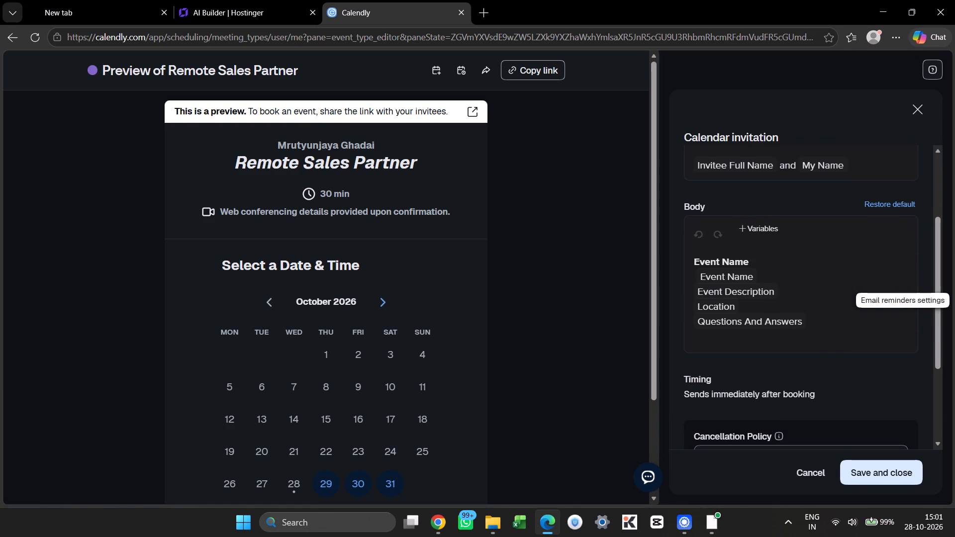
scroll(829, 352, up, 3)
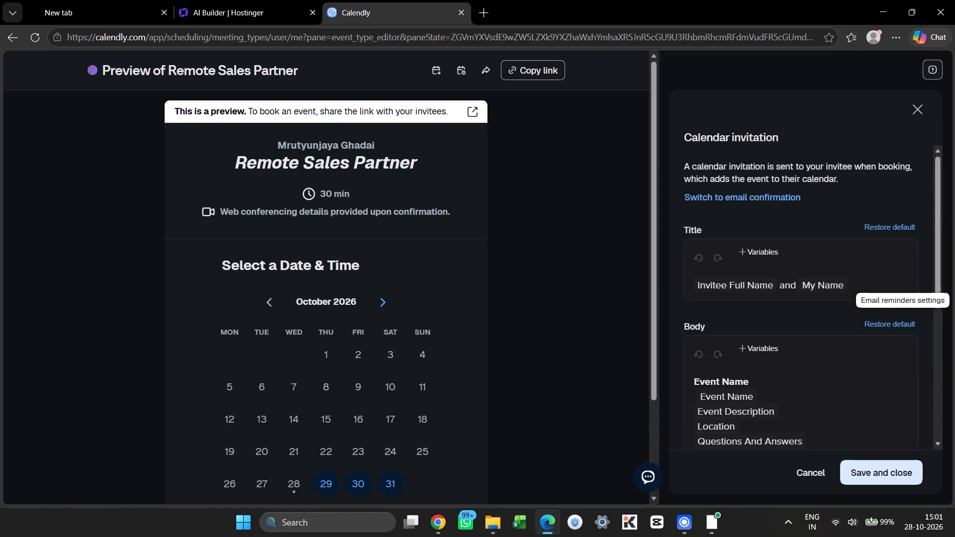
click(800, 469)
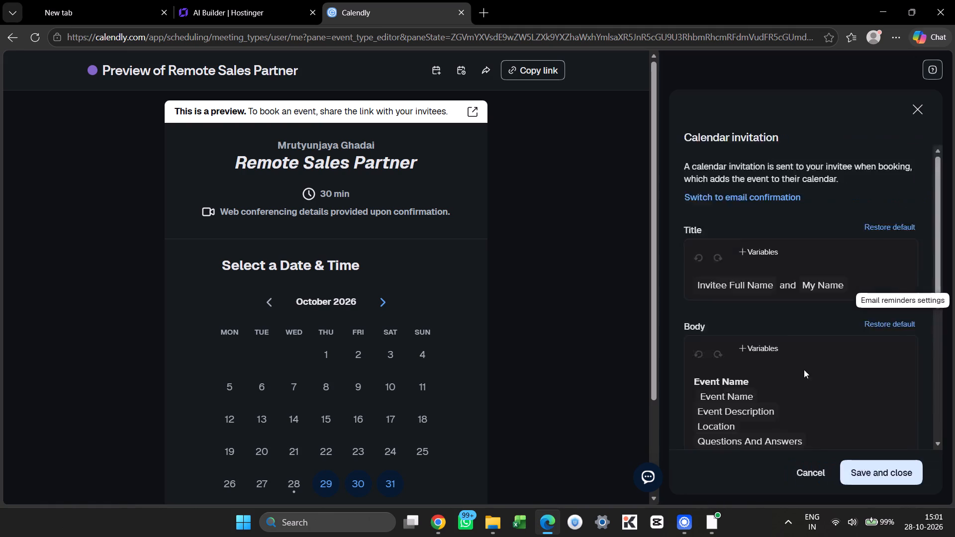
Turn on email reminders in the basic notifications for the Remote Sales Partner event.
scroll(839, 355, down, 1)
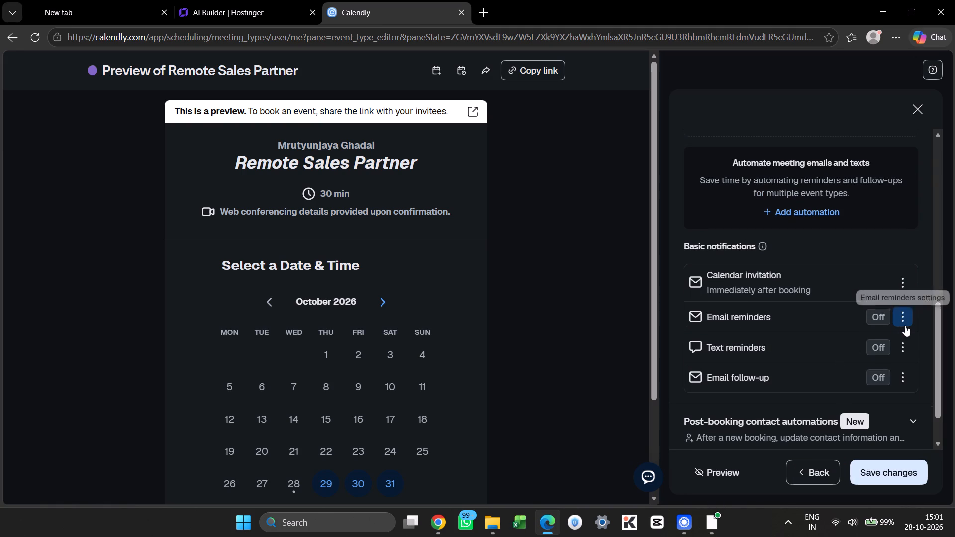
click(905, 325)
click(891, 378)
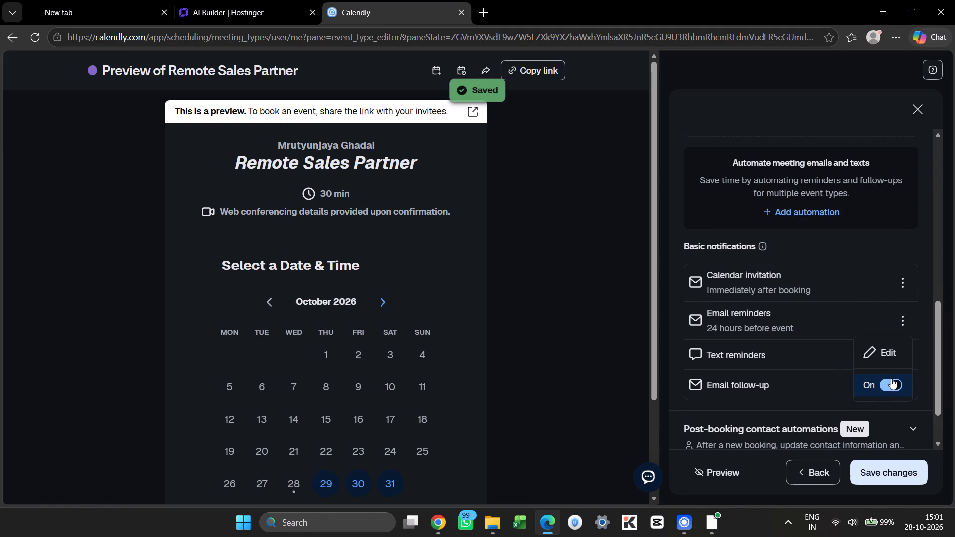
click(920, 325)
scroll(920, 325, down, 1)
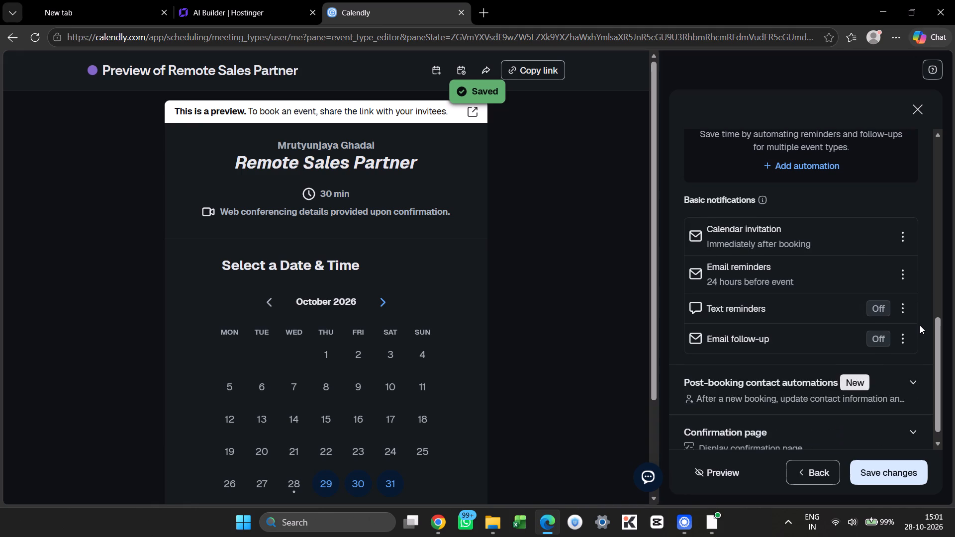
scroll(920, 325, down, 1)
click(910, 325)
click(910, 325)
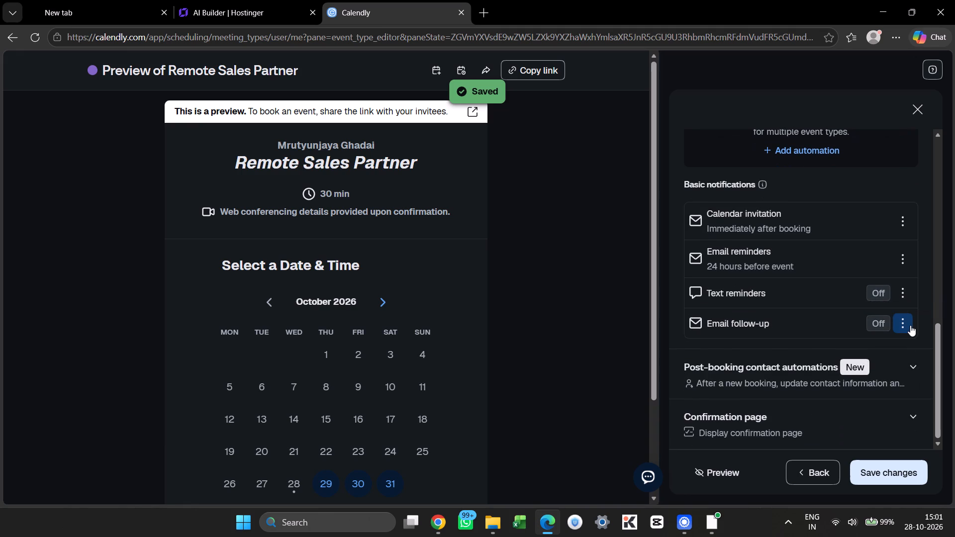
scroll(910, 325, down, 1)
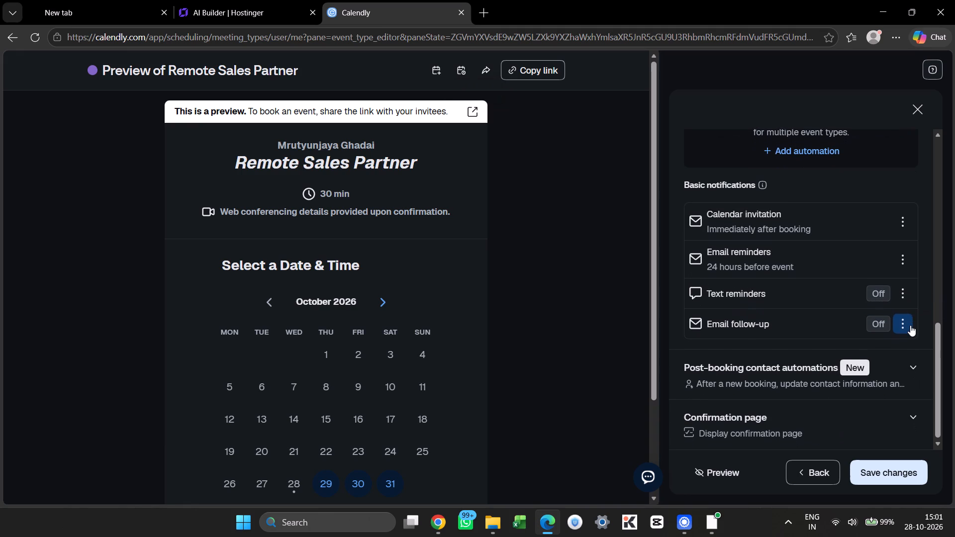
Turn off the option in the invitee form that allows invitees to add guests.
scroll(910, 325, up, 4)
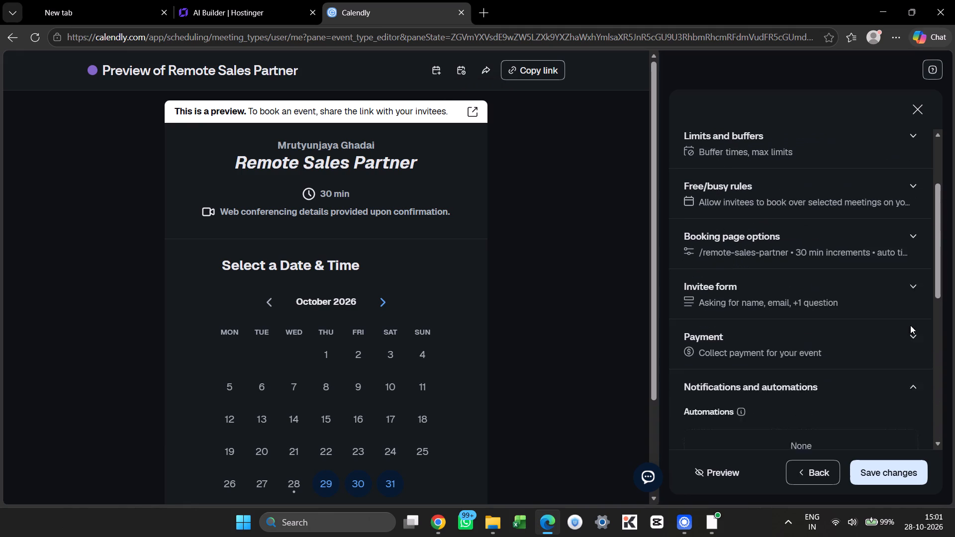
scroll(910, 325, up, 2)
click(865, 320)
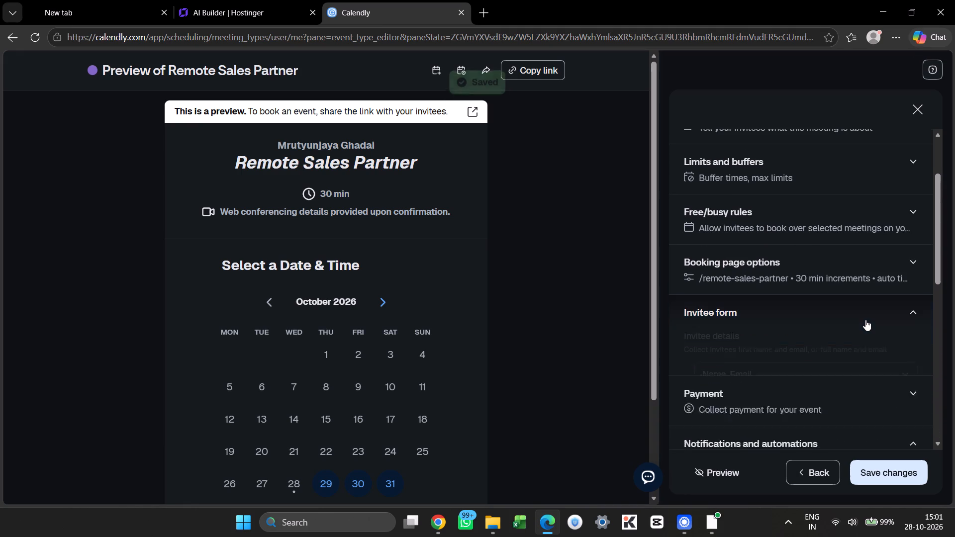
scroll(865, 320, down, 3)
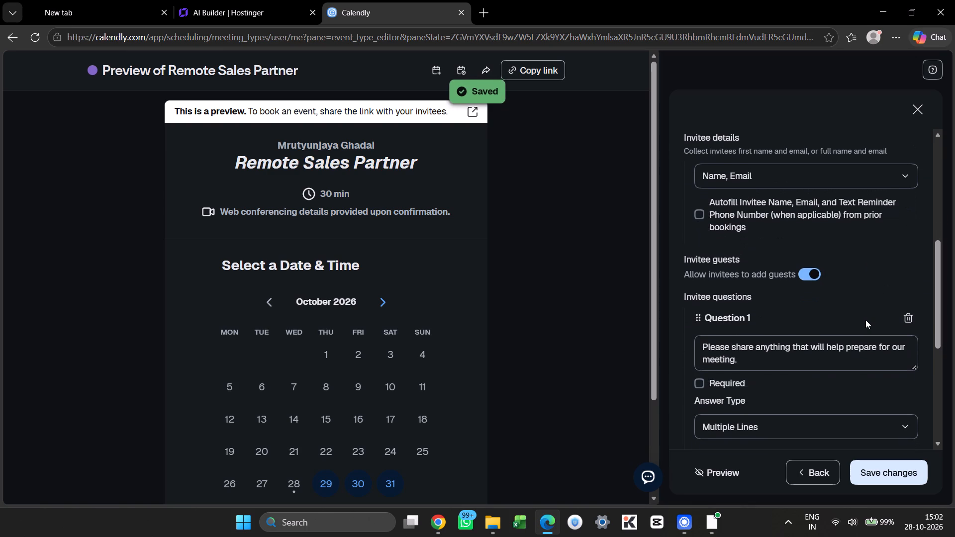
click(815, 277)
Delete Question 1, which asks invitees to share anything that will help prepare for the meeting.
scroll(815, 277, down, 1)
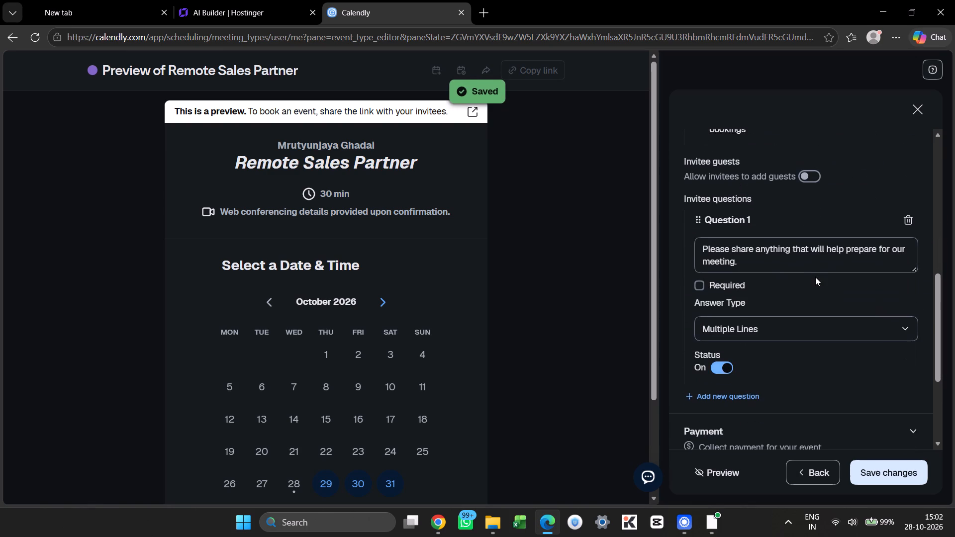
click(904, 220)
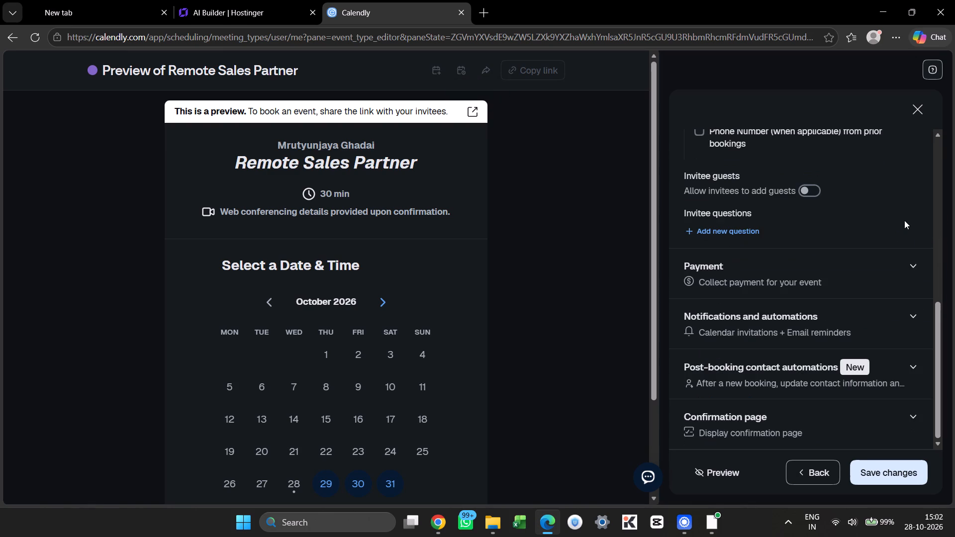
Save the invitee form changes to the Remote Sales Partner event type.
scroll(797, 298, up, 4)
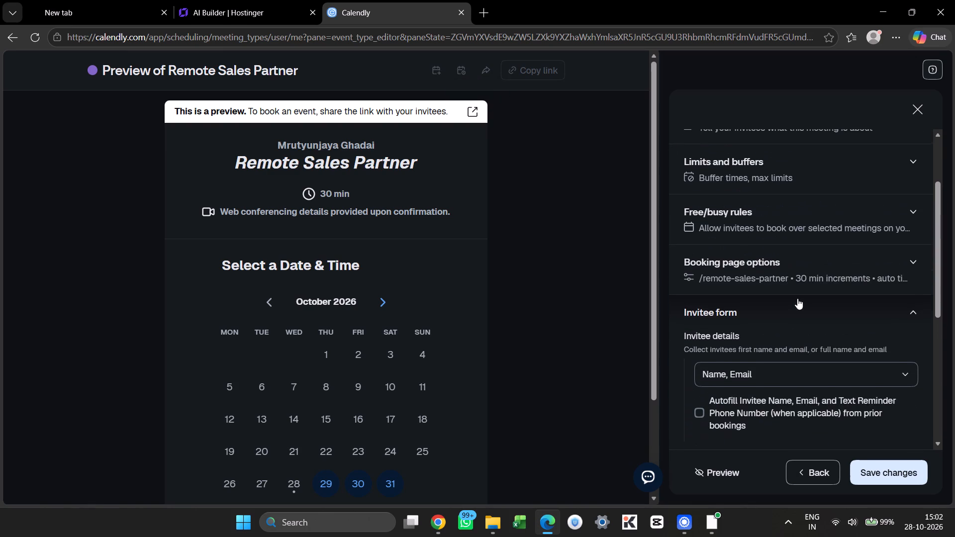
scroll(797, 298, up, 2)
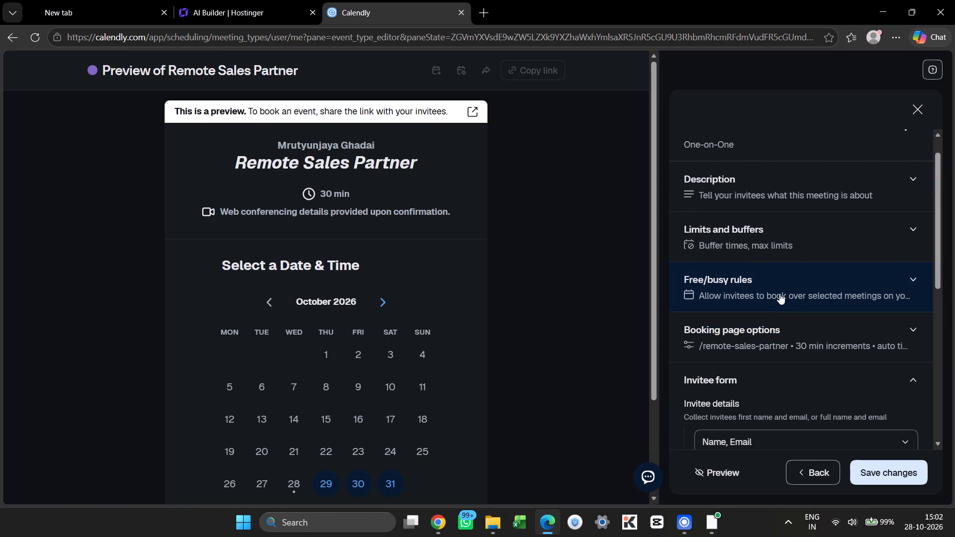
click(880, 487)
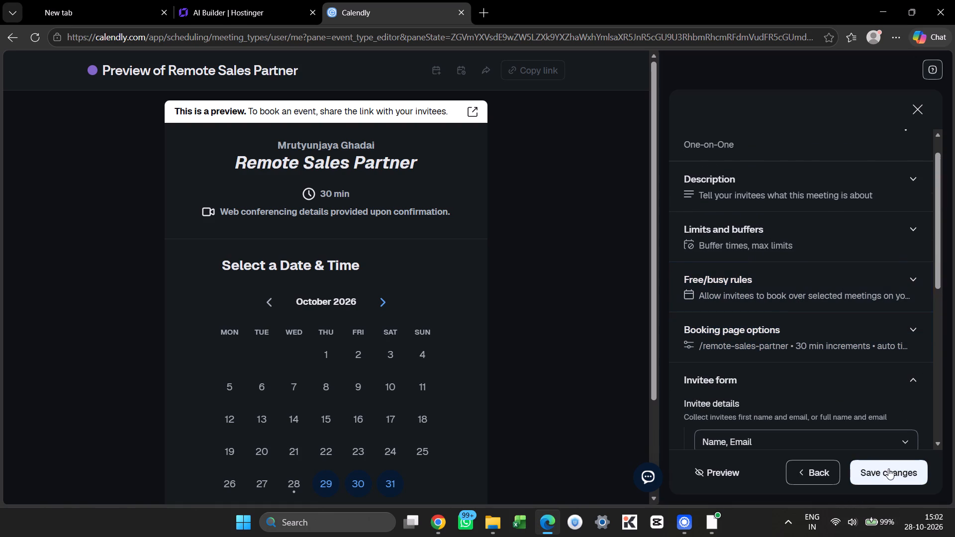
click(888, 468)
Review the free/busy rules and the booking page options, including the slug, start time increments and time zone display.
scroll(835, 349, up, 1)
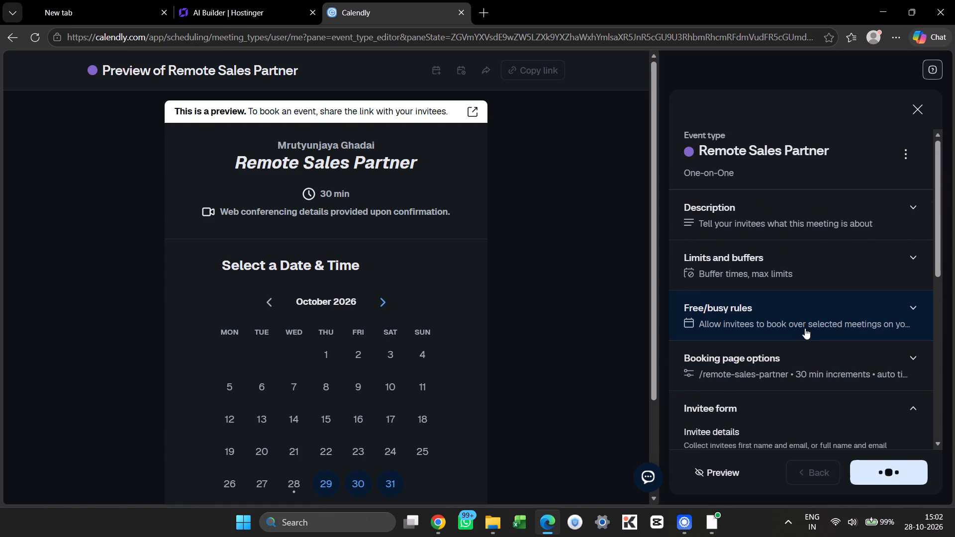
click(805, 328)
click(814, 309)
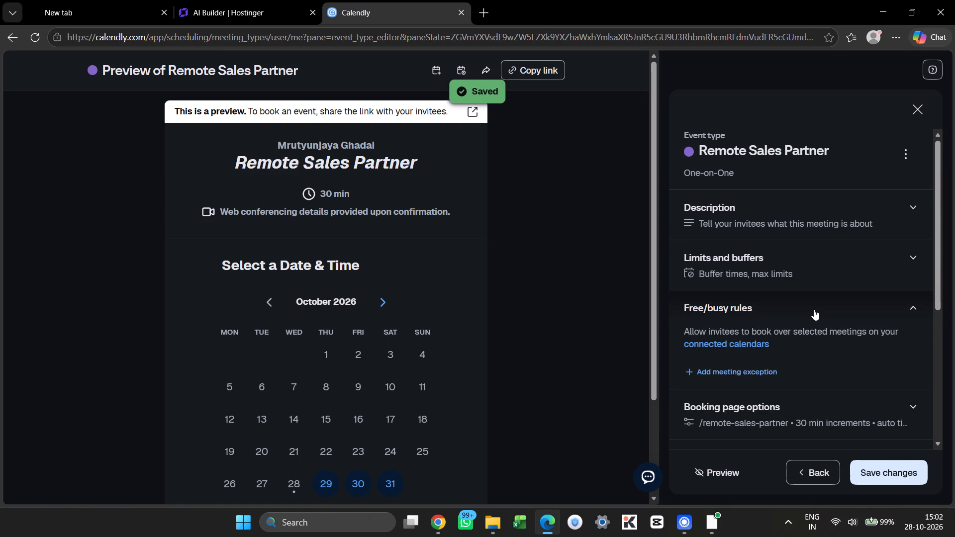
click(809, 356)
scroll(809, 356, down, 2)
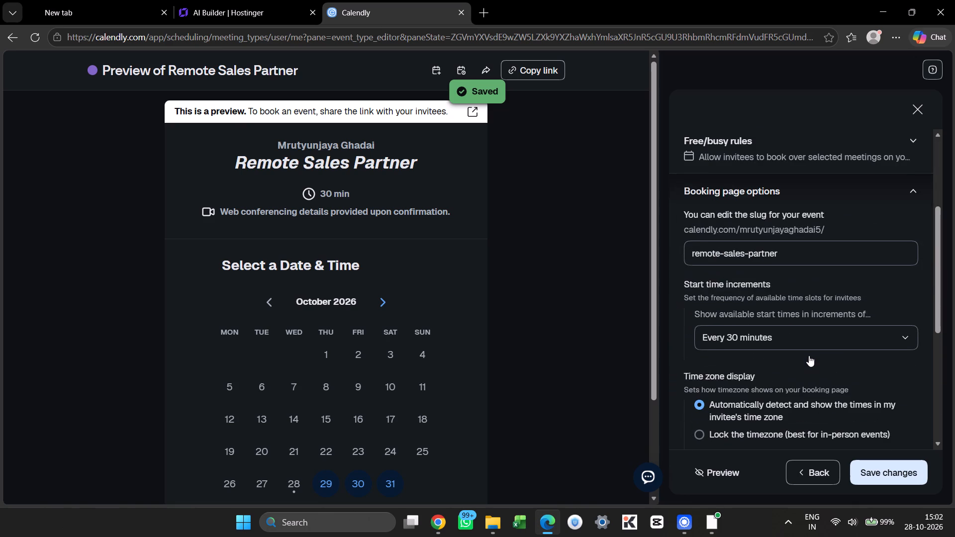
scroll(809, 356, down, 1)
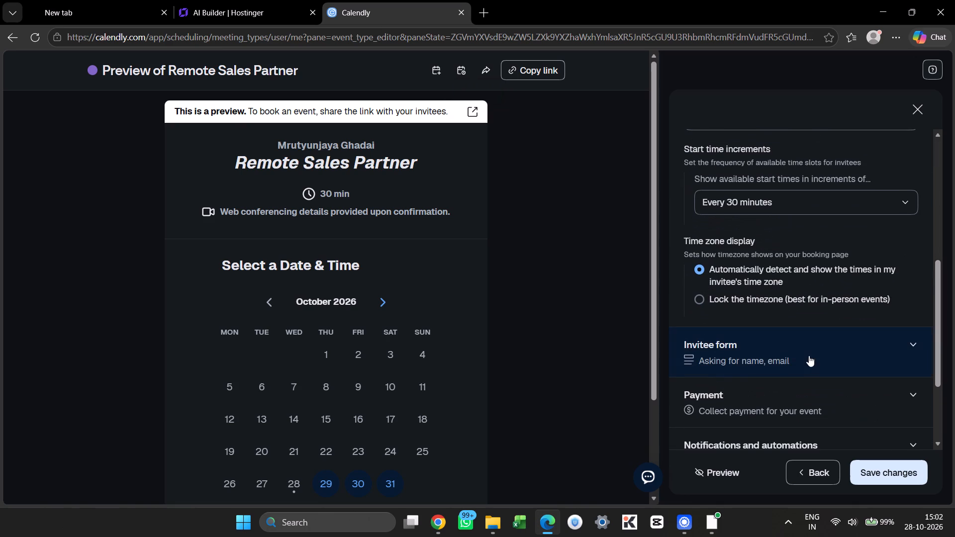
scroll(809, 356, up, 2)
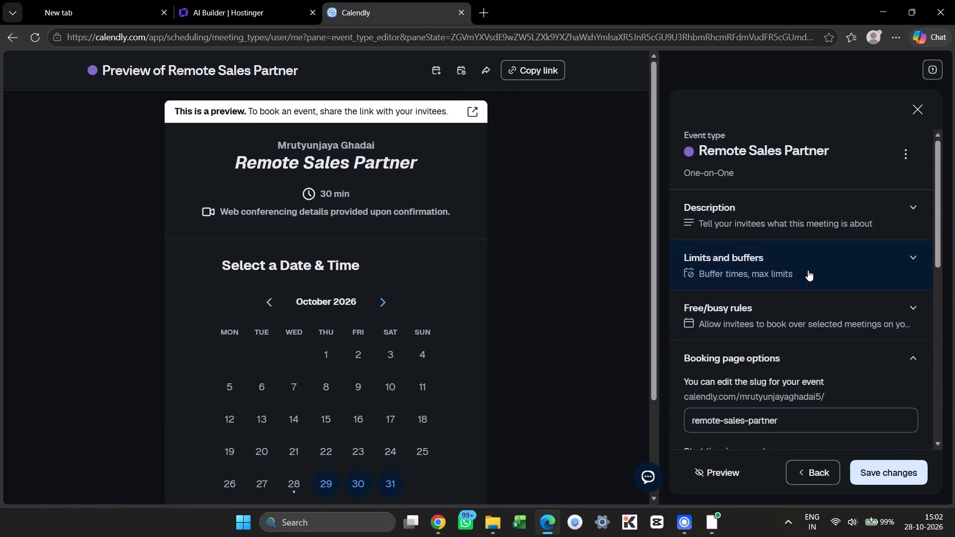
Save the Remote Sales Partner event type again.
click(873, 471)
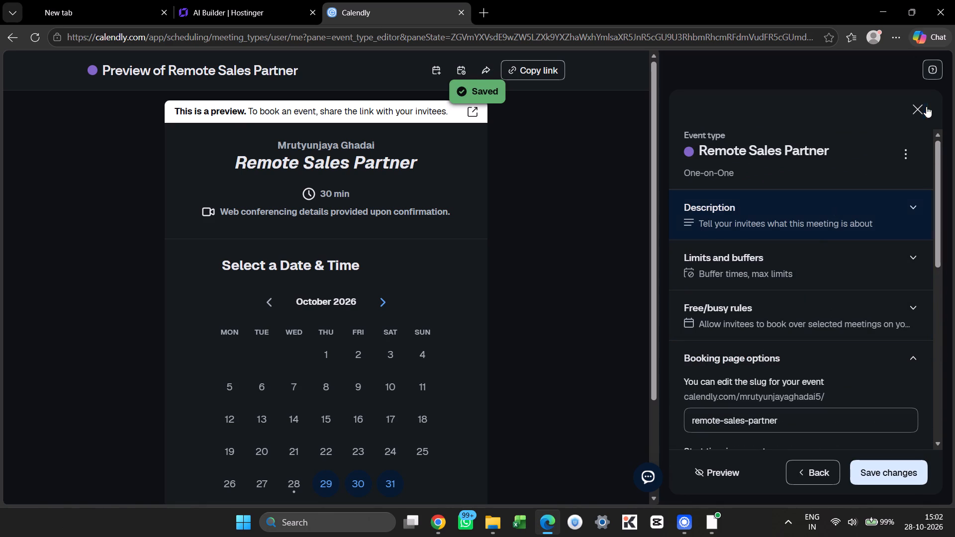
Copy the Remote Sales Partner booking link and open the public booking page in a new browser tab.
click(547, 69)
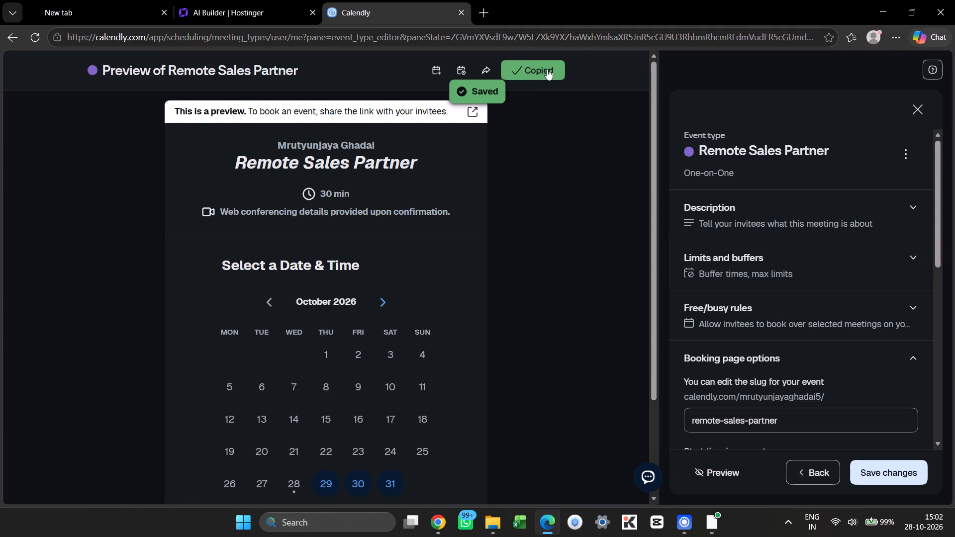
click(485, 18)
key(ctrl+v)
key(Return)
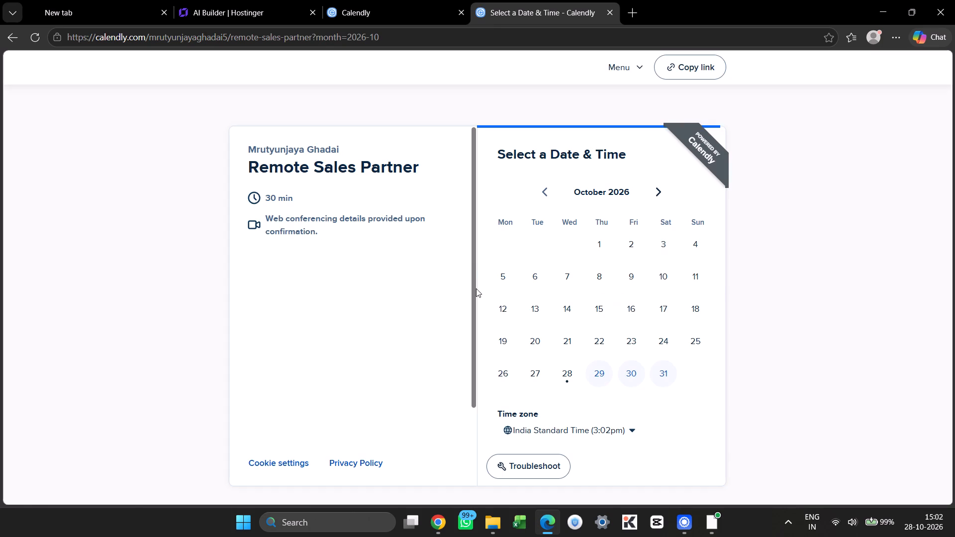
drag(469, 272, 471, 384)
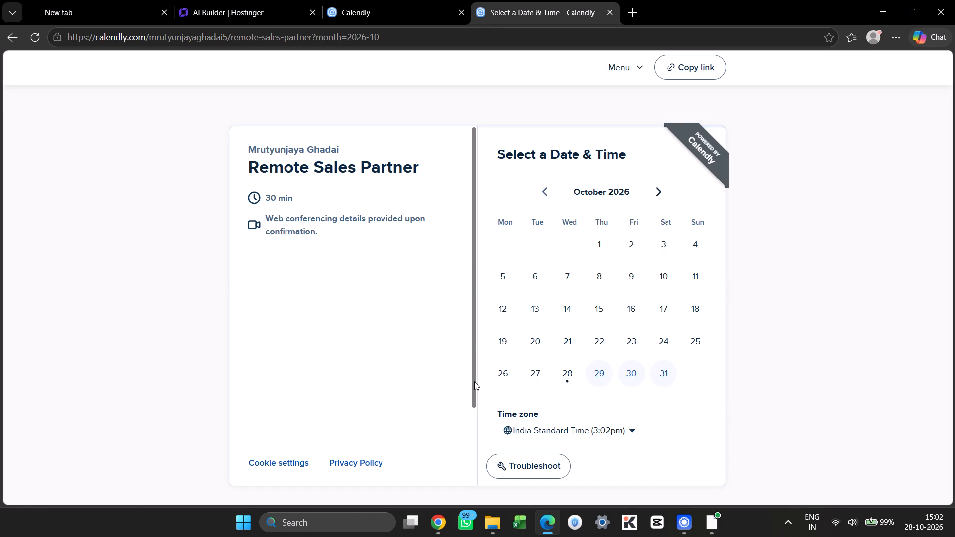
drag(477, 389, 464, 437)
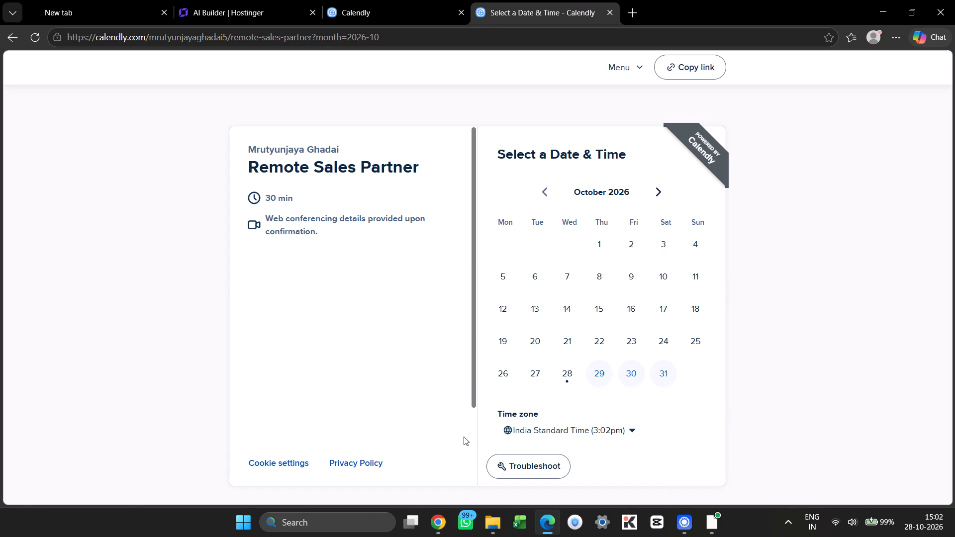
click(464, 437)
scroll(464, 437, down, 1)
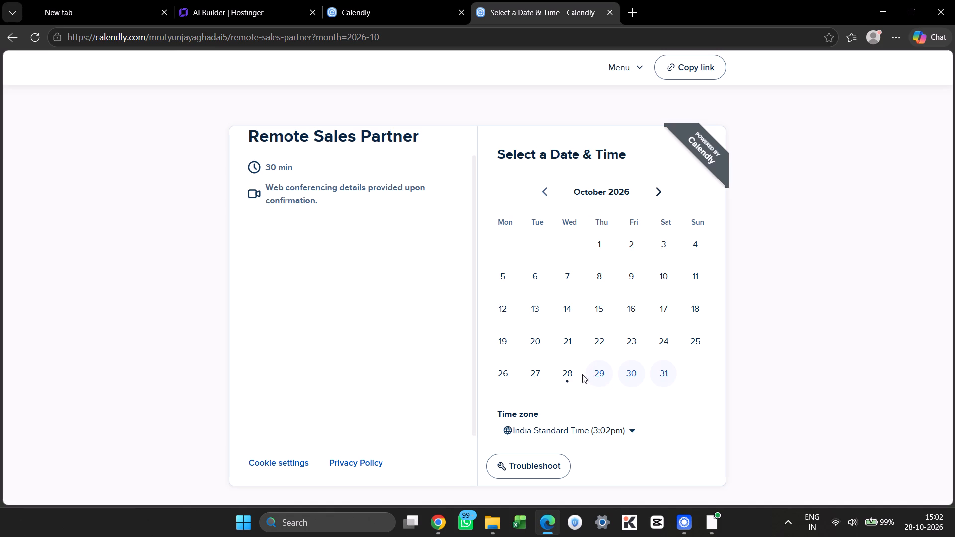
click(595, 376)
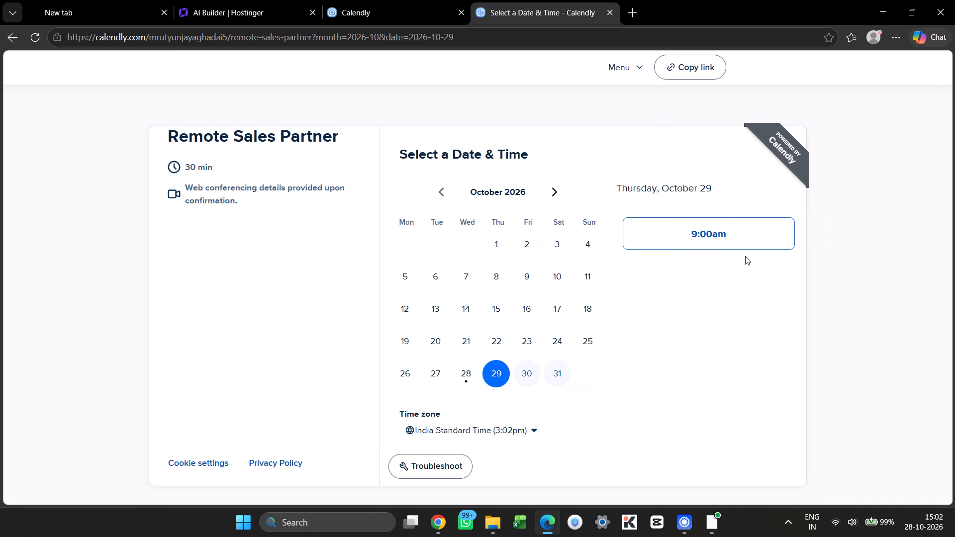
scroll(716, 245, down, 1)
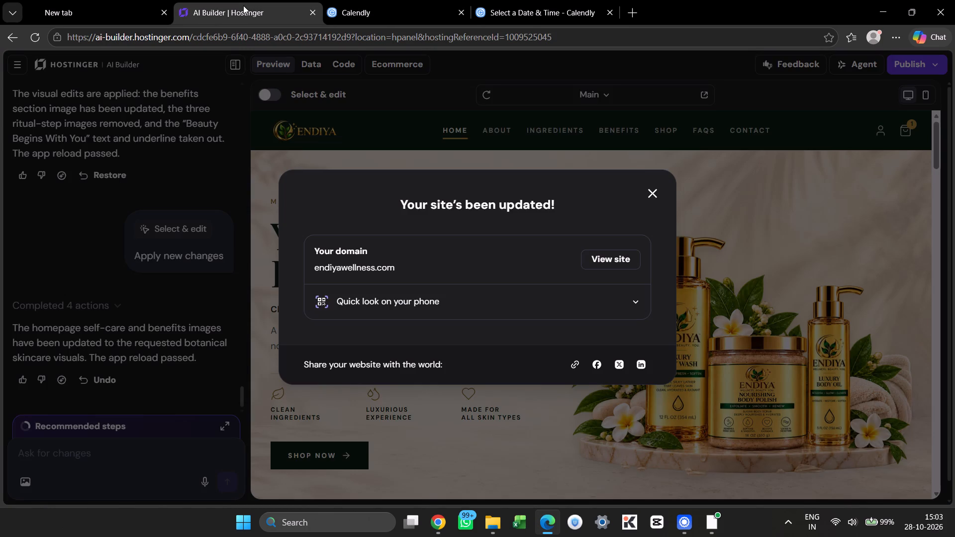